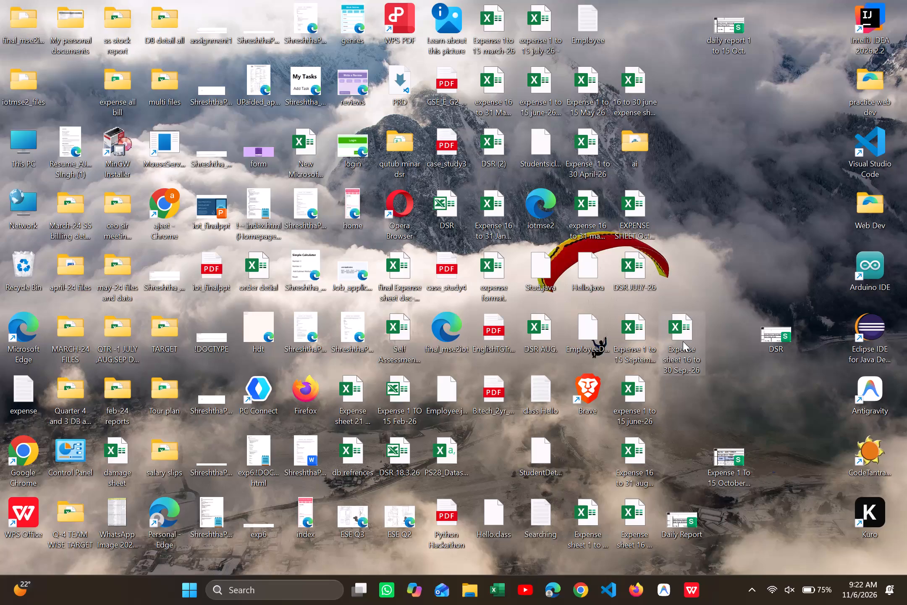
Open the desktop workbook Expense sheet 16 to 30 Sep.-26.
{"action": "left_click", "coordinate": [683, 341]}
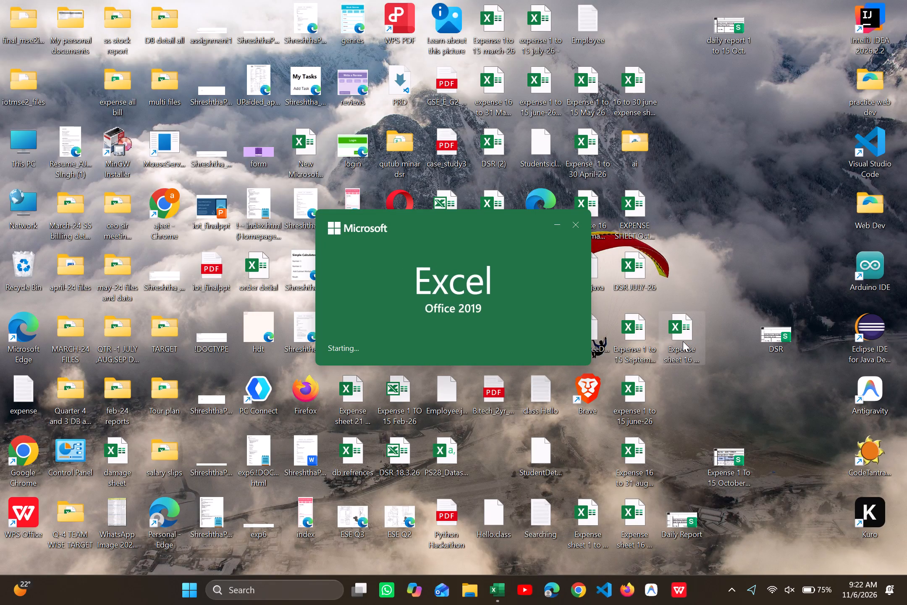
Copy the whole expense table from the name header through the Total row, range A1:J21.
{"action": "scroll", "coordinate": [273, 263], "scroll_direction": "up", "scroll_amount": 2}
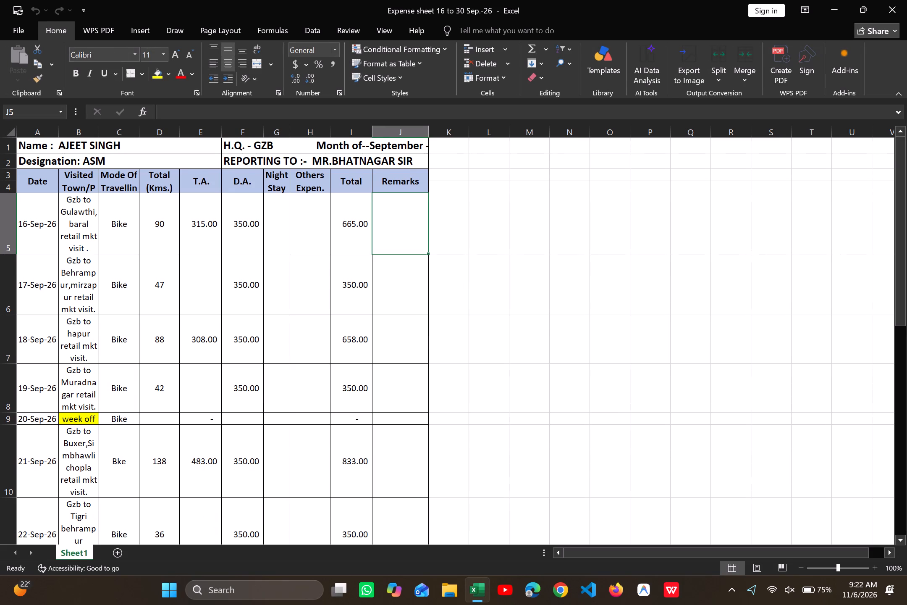
{"action": "scroll", "coordinate": [273, 263], "scroll_direction": "up", "scroll_amount": 3}
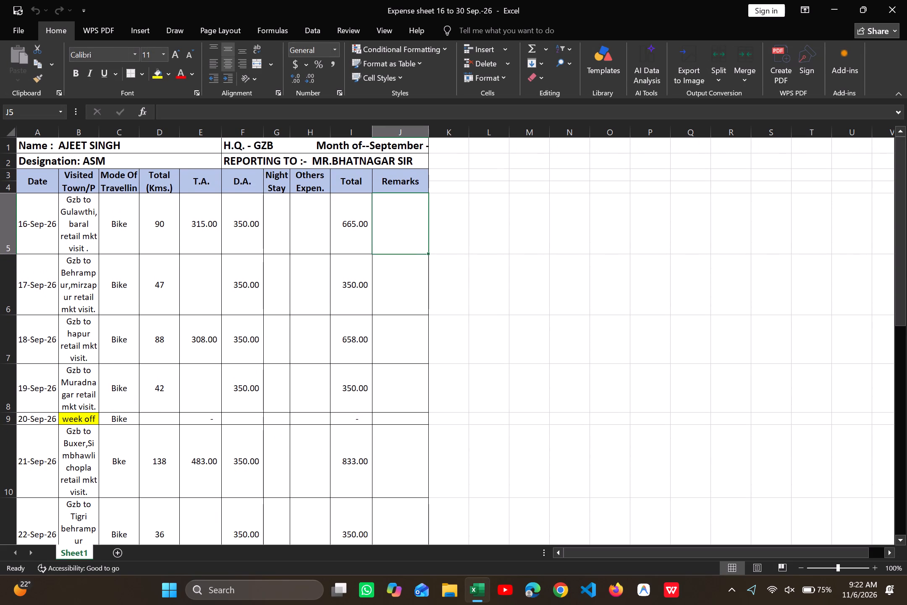
{"action": "left_click", "coordinate": [20, 145]}
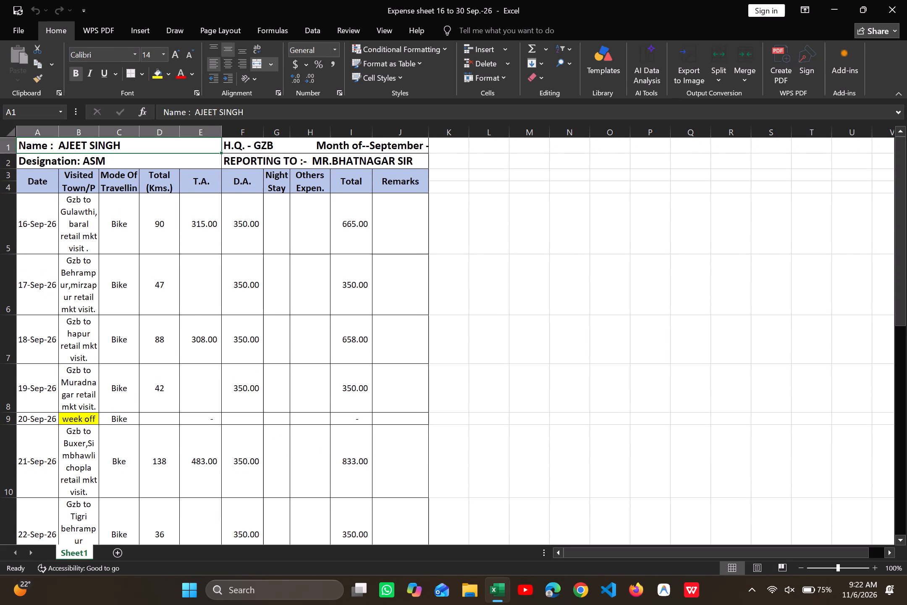
{"action": "key", "text": "shift+Right"}
{"action": "key", "text": "shift+Down"}
{"action": "key", "text": "shift+Down"}
{"action": "key", "text": "shift+Down"}
{"action": "key", "text": "shift+Down"}
{"action": "key", "text": "shift+Down"}
{"action": "key", "text": "shift+Down"}
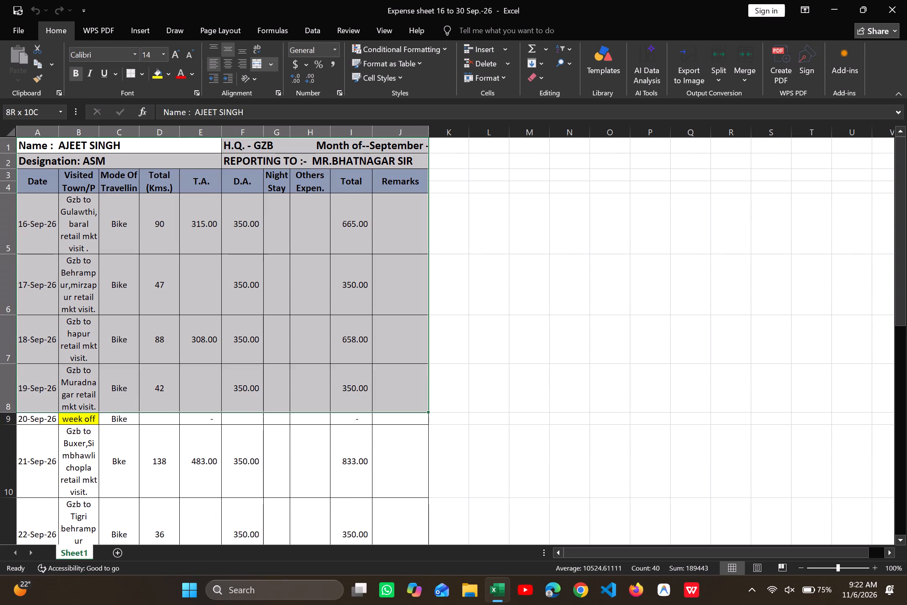
{"action": "key", "text": "shift+Down"}
{"action": "key", "text": "shift+Down"}
{"action": "key", "text": "shift+Down"}
{"action": "key", "text": "shift+Down"}
{"action": "key", "text": "shift+Down"}
{"action": "key", "text": "shift+Down"}
{"action": "key", "text": "shift+Down"}
{"action": "key", "text": "shift+Down"}
{"action": "key", "text": "shift+Down"}
{"action": "key", "text": "shift+Down"}
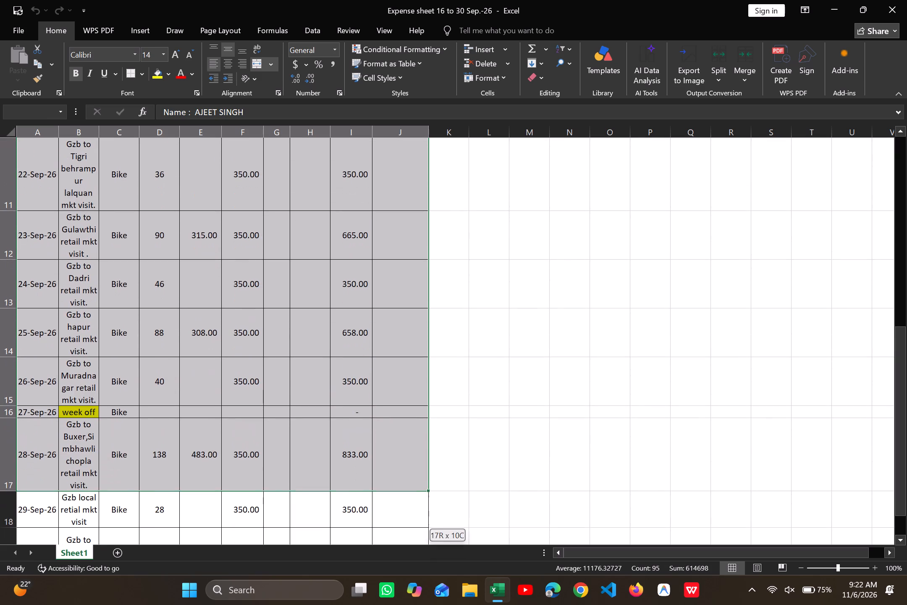
{"action": "key", "text": "shift+Down"}
{"action": "key", "text": "shift+Down"}
{"action": "key", "text": "shift+Down"}
{"action": "key", "text": "shift+Down"}
{"action": "key", "text": "shift+Up"}
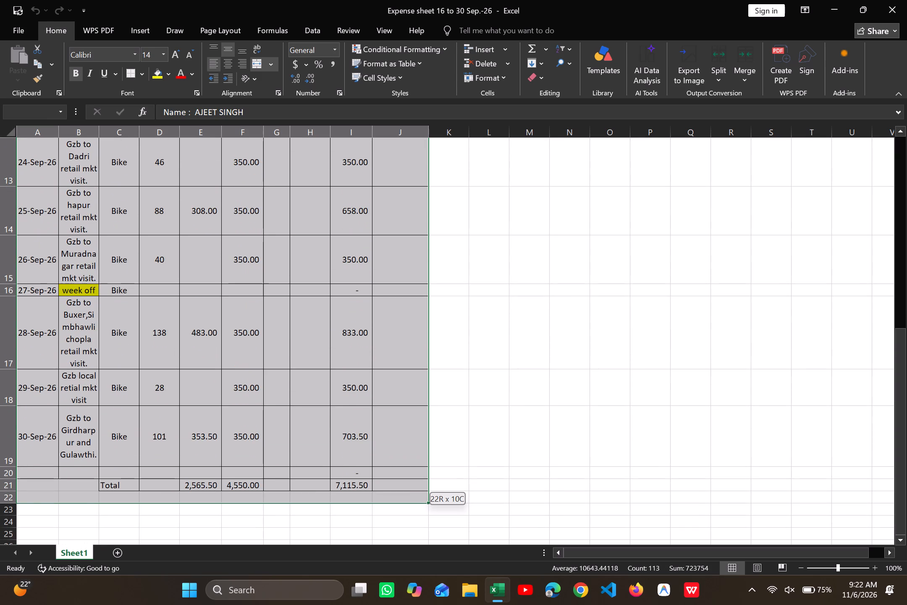
{"action": "key", "text": "ctrl+c"}
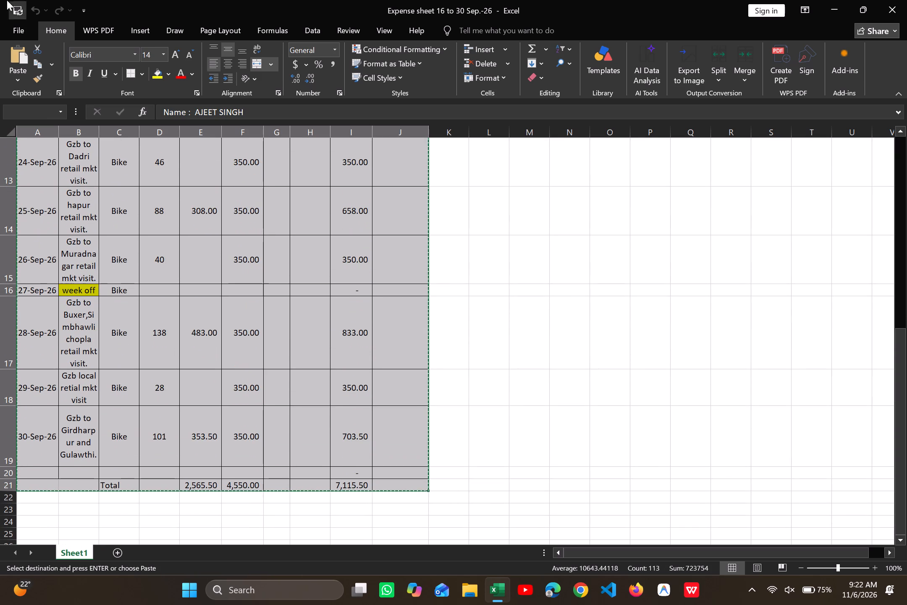
Create a blank workbook and paste the copied expense table at cell A1.
{"action": "left_click", "coordinate": [18, 31]}
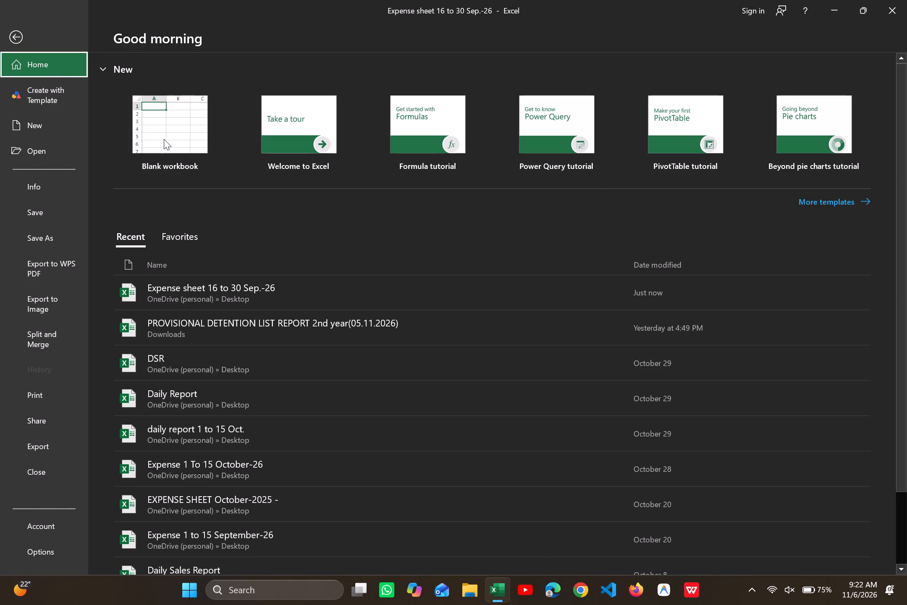
{"action": "left_click", "coordinate": [164, 139]}
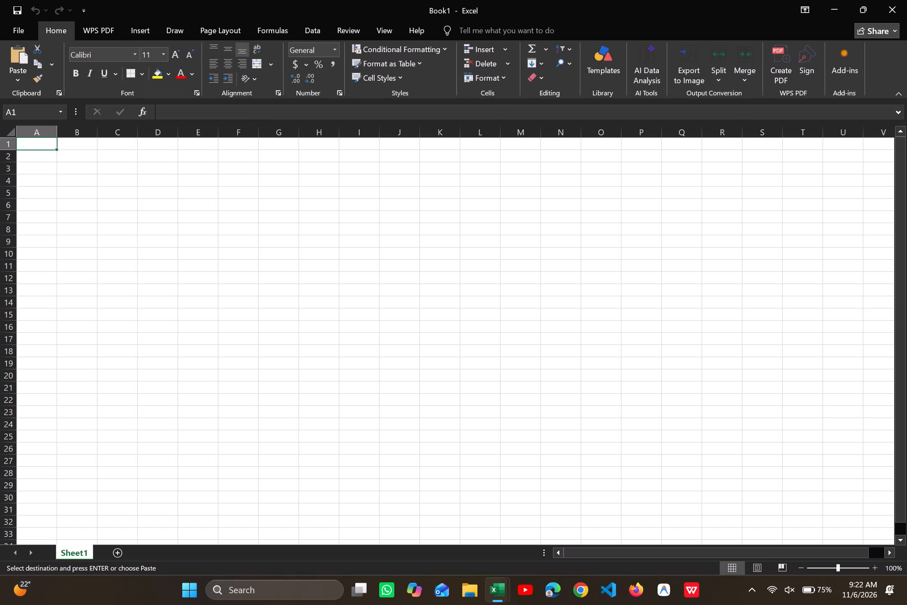
{"action": "key", "text": "ctrl+v"}
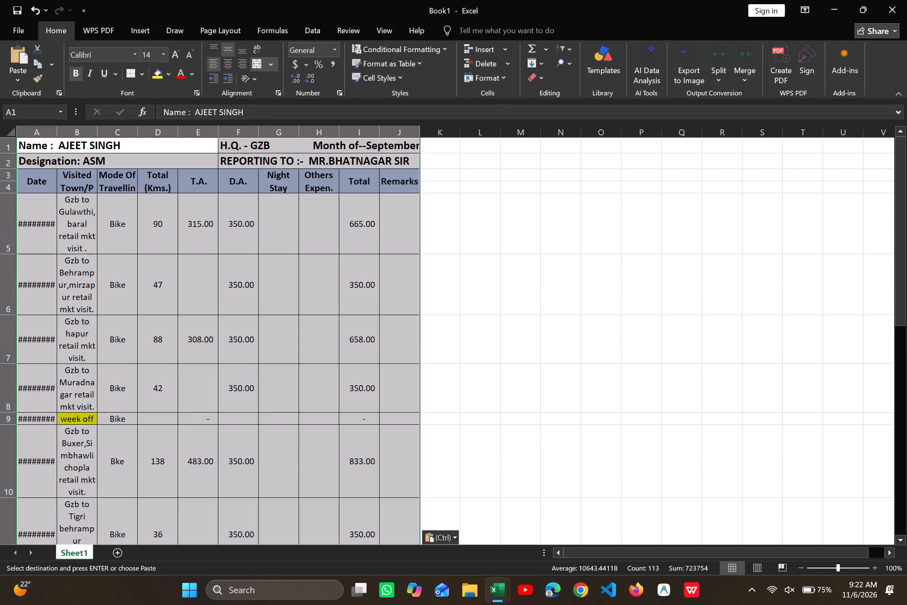
Save the new workbook to the Desktop folder as Expense 16 to 31 oct.26.
{"action": "left_click", "coordinate": [17, 11]}
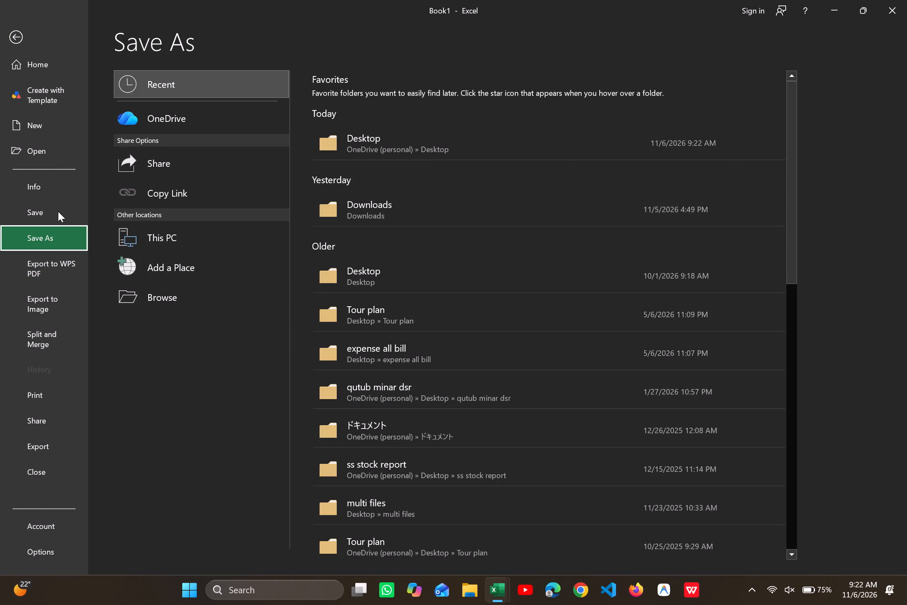
{"action": "left_click", "coordinate": [53, 239]}
{"action": "left_click", "coordinate": [379, 276]}
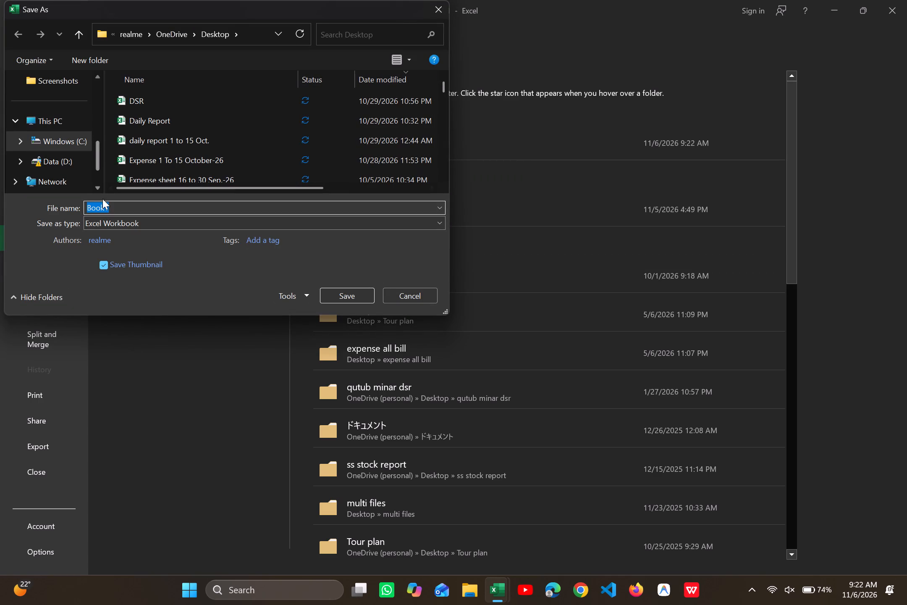
{"action": "left_click", "coordinate": [116, 204]}
{"action": "key", "text": "BackSpace"}
{"action": "key", "text": "BackSpace"}
{"action": "key", "text": "BackSpace"}
{"action": "key", "text": "BackSpace"}
{"action": "key", "text": "BackSpace"}
{"action": "key", "text": "BackSpace"}
{"action": "key", "text": "shift+e"}
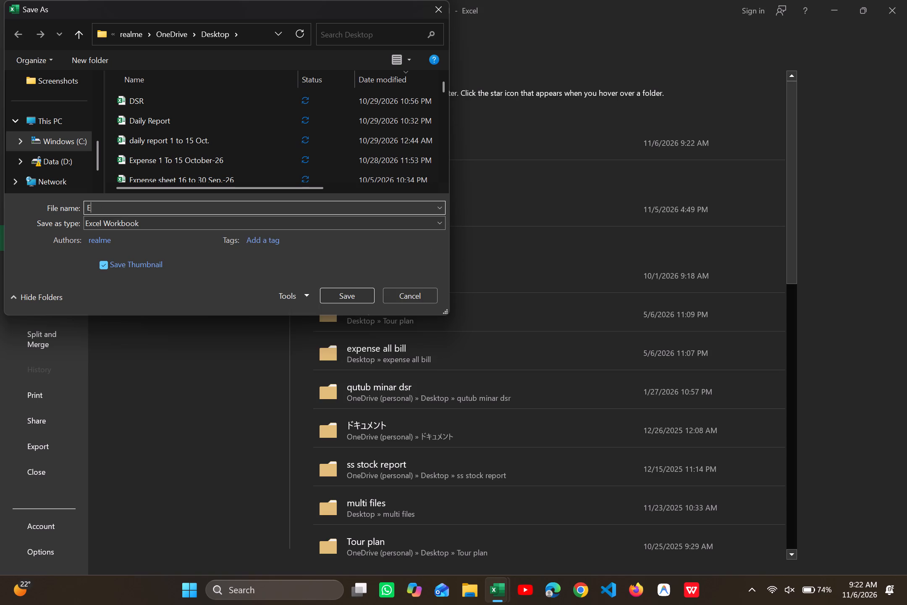
{"action": "type", "text": "xpense"}
{"action": "key", "text": "space"}
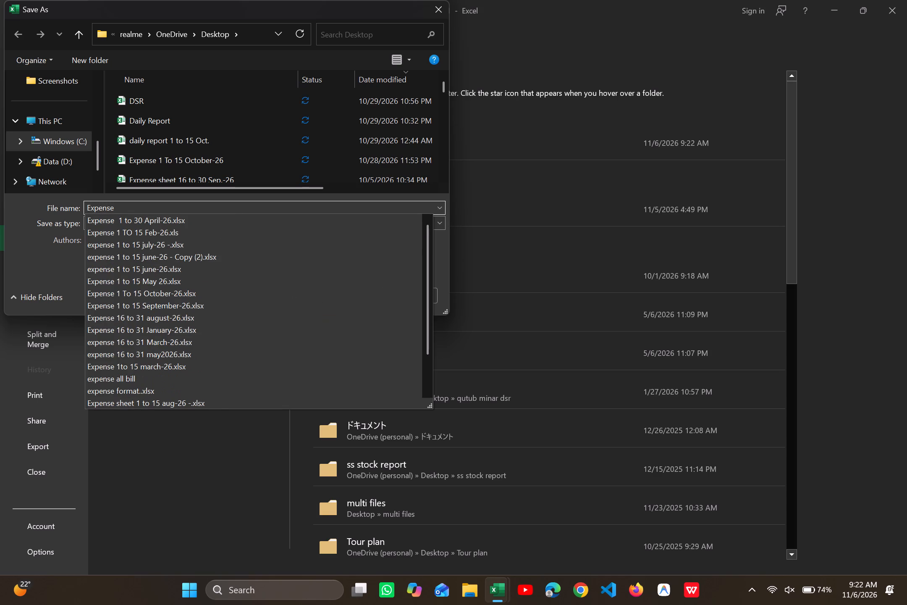
{"action": "key", "text": "1"}
{"action": "type", "text": "6"}
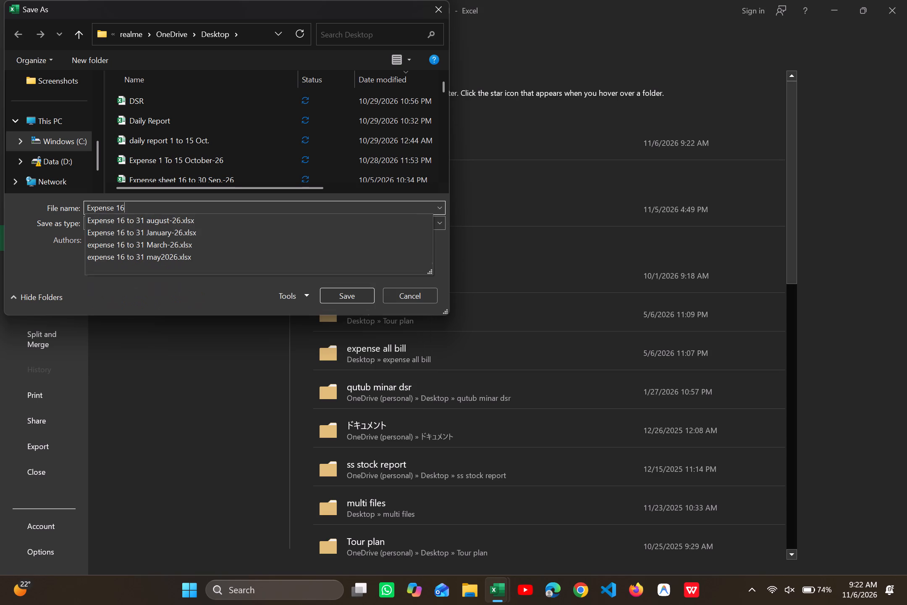
{"action": "key", "text": "space"}
{"action": "type", "text": "to"}
{"action": "key", "text": "space"}
{"action": "type", "text": "31 oct."}
{"action": "type", "text": "26"}
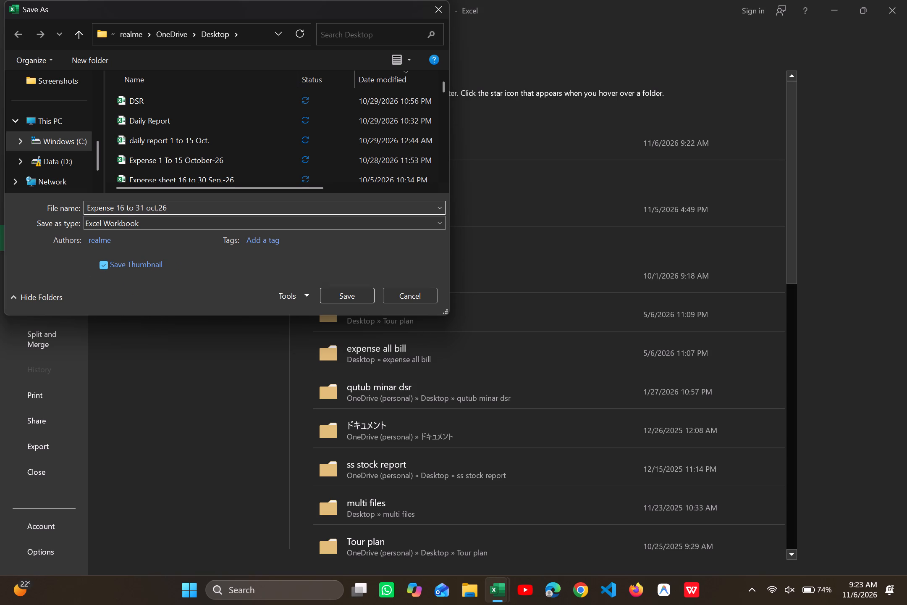
{"action": "left_click", "coordinate": [345, 295]}
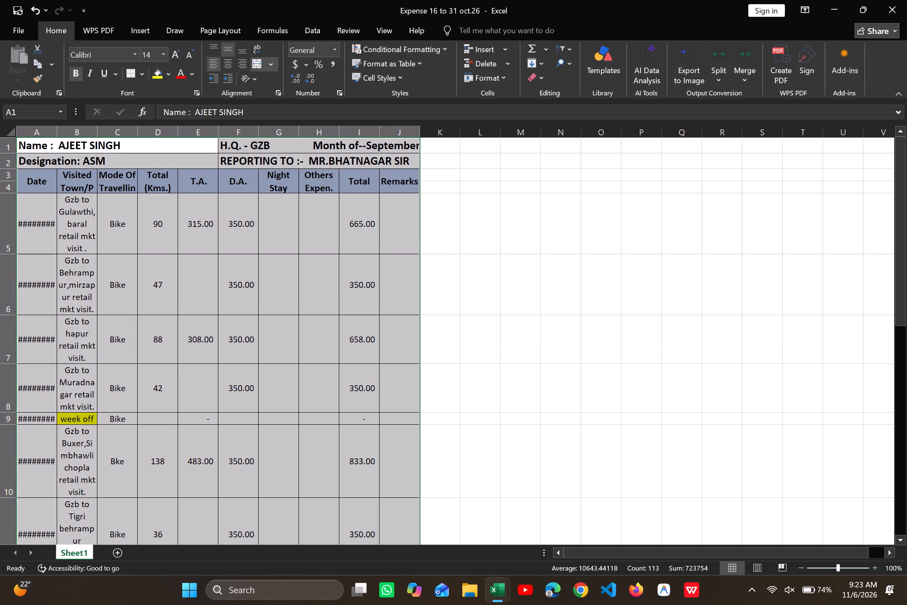
Auto-fit the width of column A to its dates.
{"action": "double_click", "coordinate": [60, 132]}
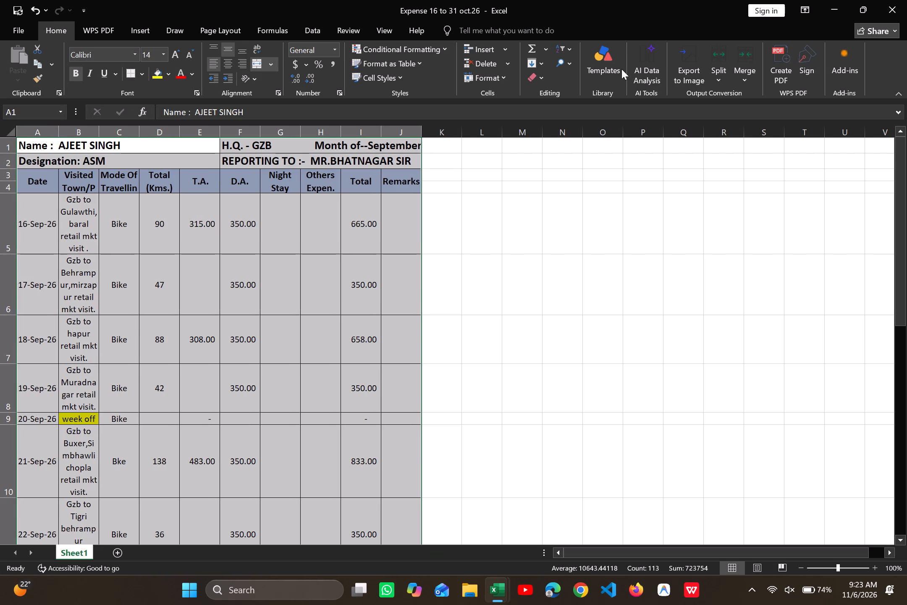
Minimise both workbooks and move the Expense 16 to 31 oct.26 desktop file beneath the daily report 1 to 15 Oct. file.
{"action": "left_click", "coordinate": [836, 8]}
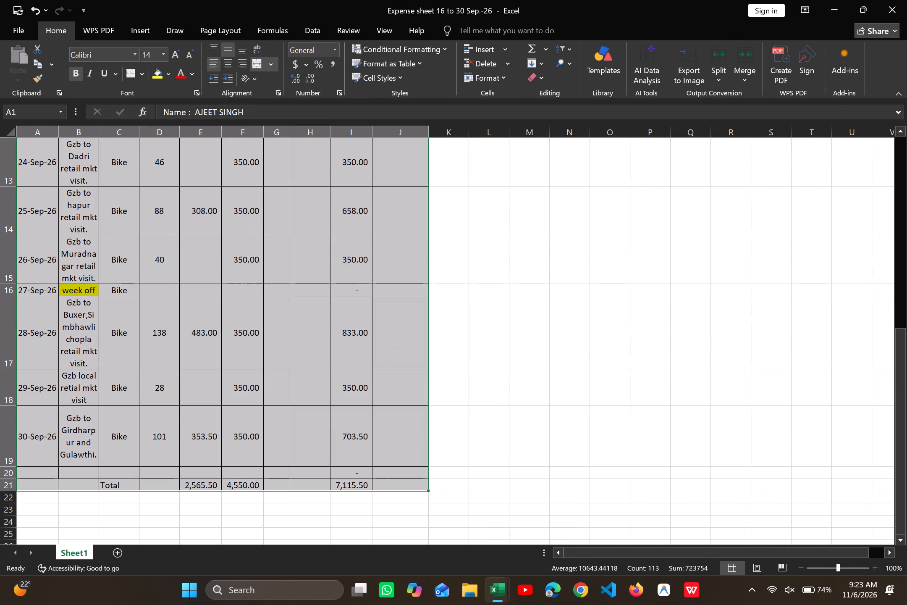
{"action": "left_click", "coordinate": [835, 15]}
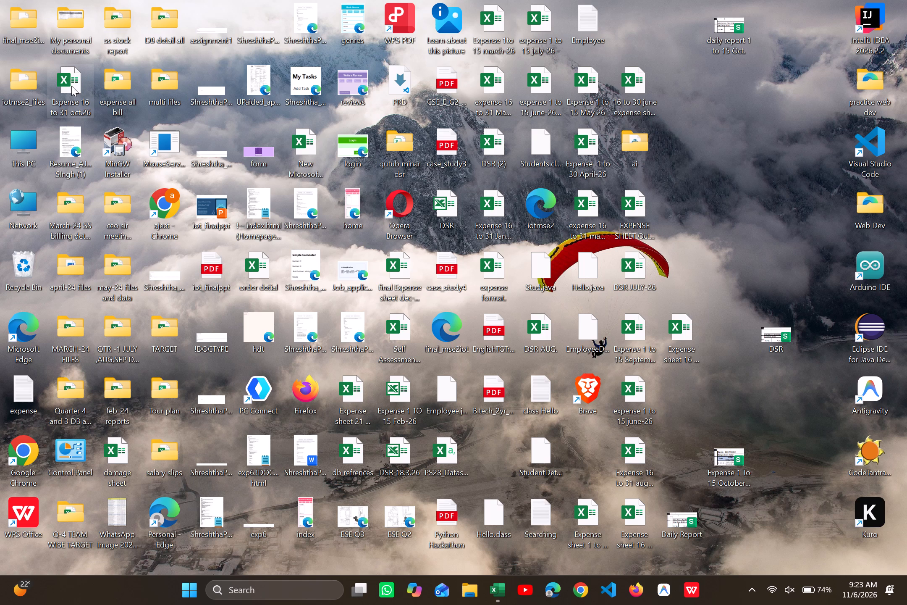
{"action": "left_click_drag", "start_coordinate": [71, 86], "coordinate": [731, 97]}
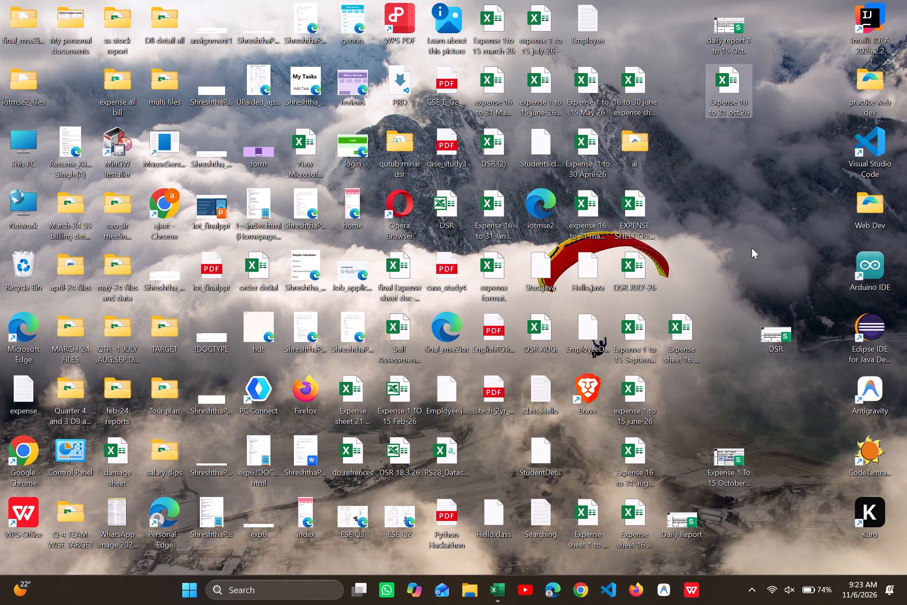
Close the Expense sheet 16 to 30 Sep.-26 workbook and return to Expense 16 to 31 oct.26.
{"action": "key", "text": "alt+Tab"}
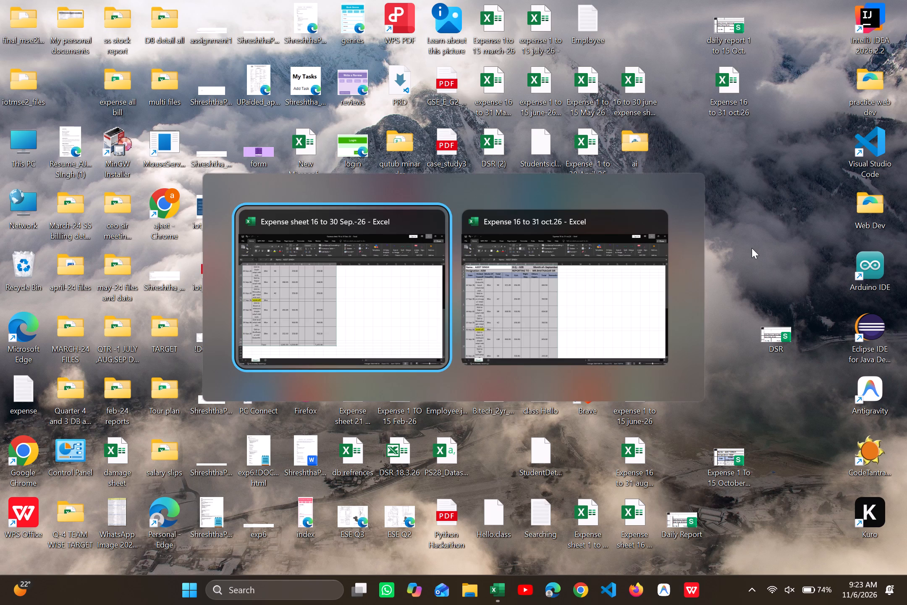
{"action": "key", "text": "alt+Tab"}
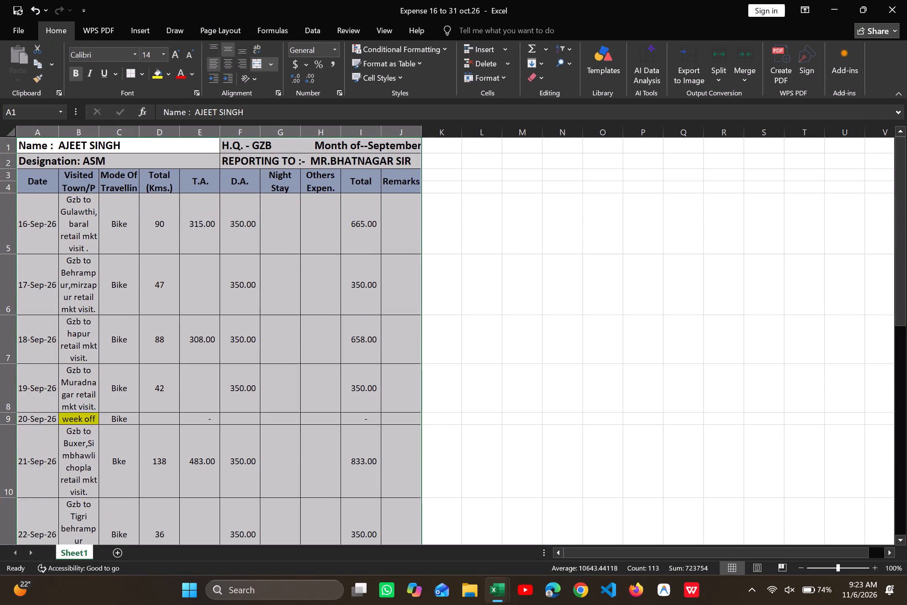
{"action": "key", "text": "alt+Tab"}
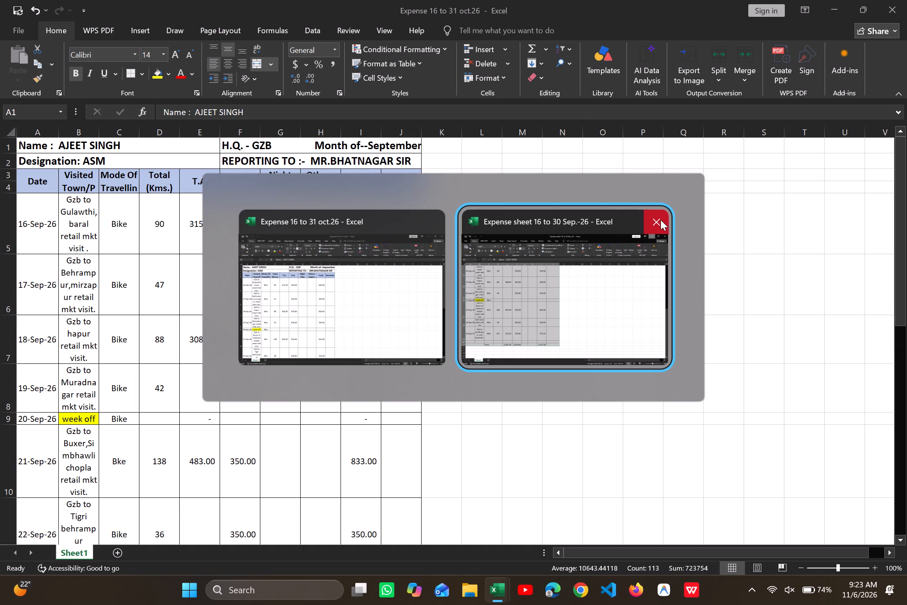
{"action": "left_click", "coordinate": [660, 220], "text": "alt"}
{"action": "key", "text": "alt+Tab"}
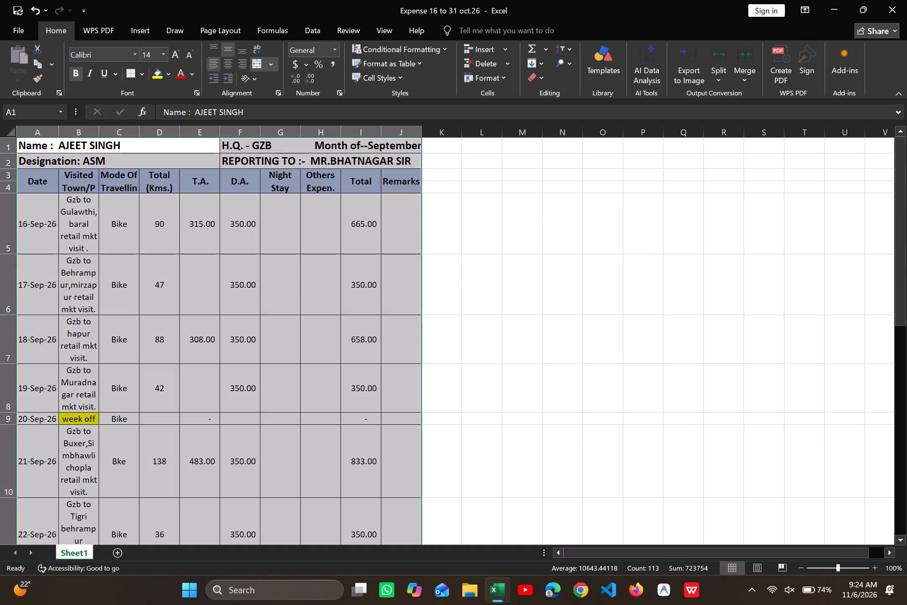
Open the desktop workbook Expense 1 To 15 October-26 and view its header and first entries for reference.
{"action": "left_click", "coordinate": [831, 7]}
{"action": "double_click", "coordinate": [734, 464]}
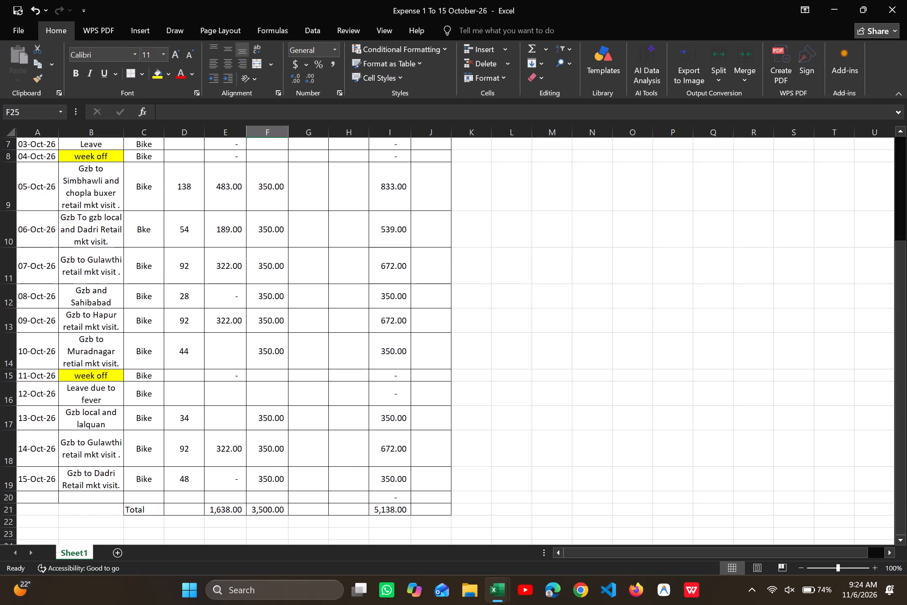
{"action": "scroll", "coordinate": [214, 436], "scroll_direction": "up", "scroll_amount": 9}
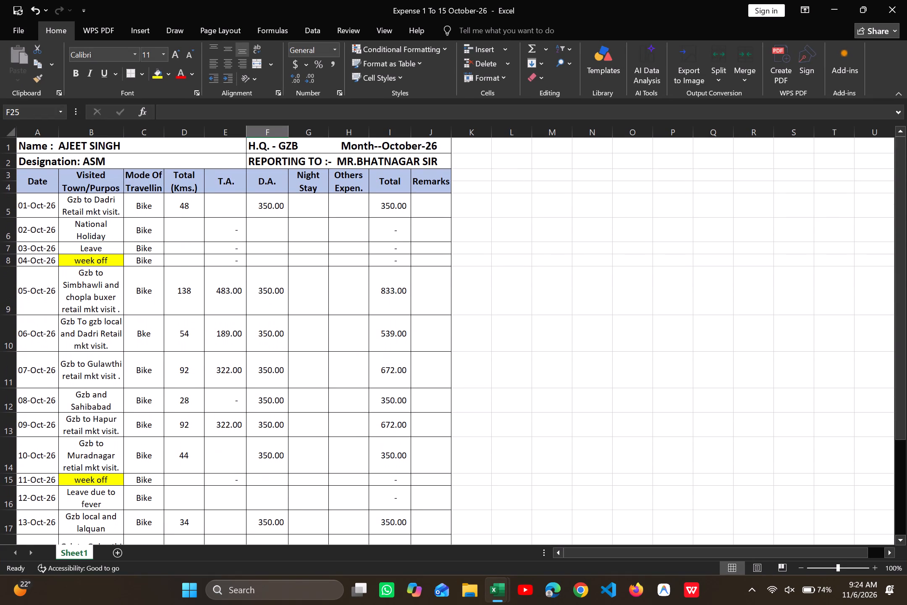
In the Expense 16 to 31 oct.26 workbook, change the first two dates to 10/16/2026 and 10/17/2026.
{"action": "key", "text": "alt+Tab"}
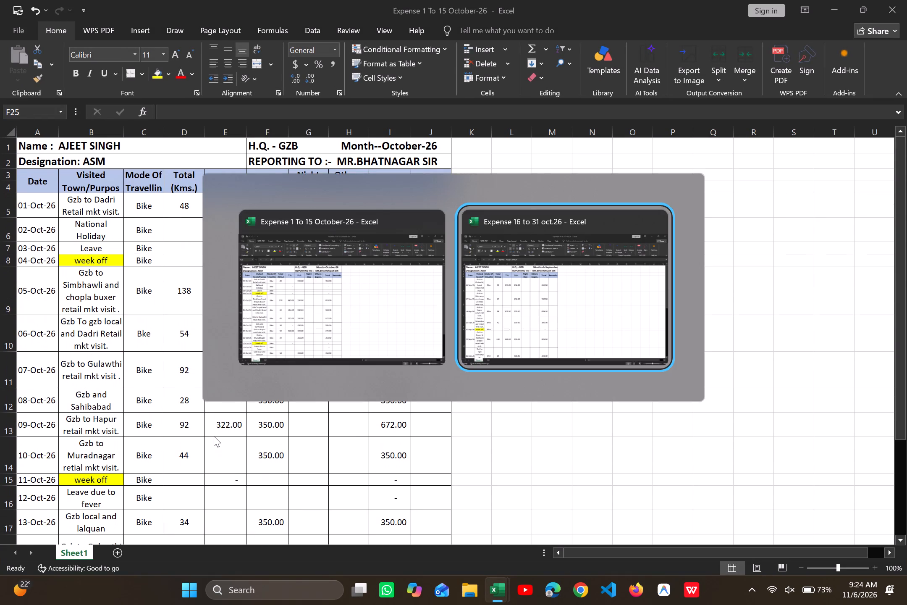
{"action": "key", "text": "alt+Tab"}
{"action": "key", "text": "alt+Tab"}
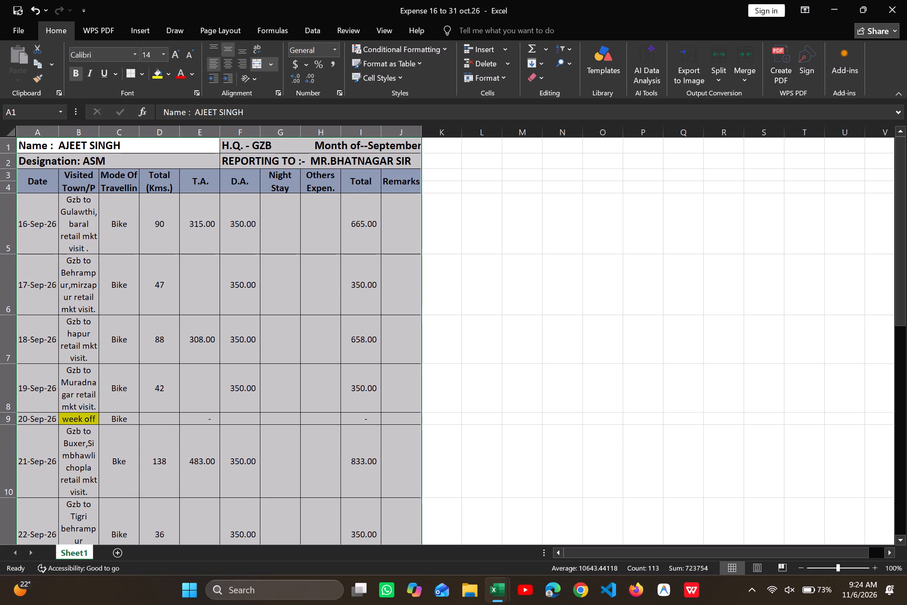
{"action": "left_click", "coordinate": [44, 233]}
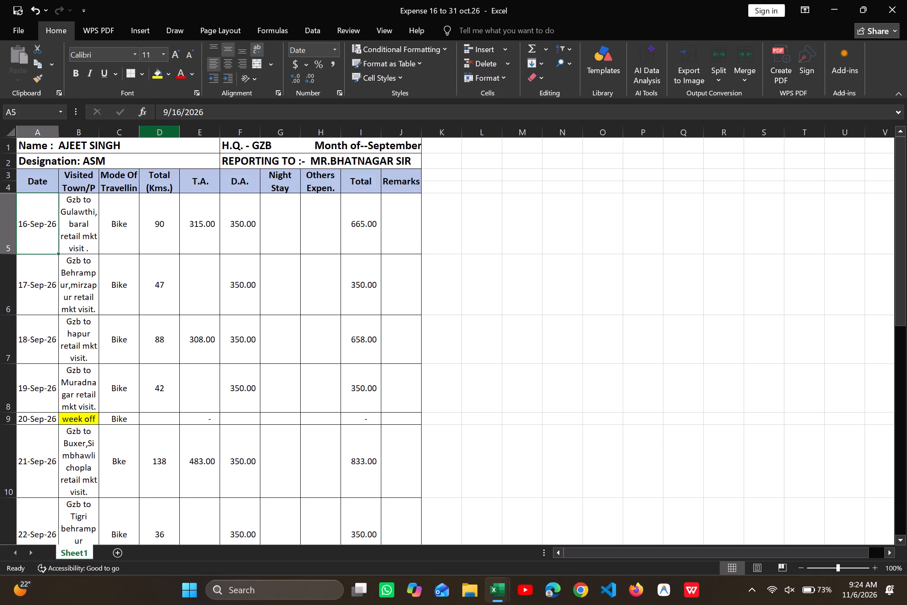
{"action": "left_click", "coordinate": [170, 111]}
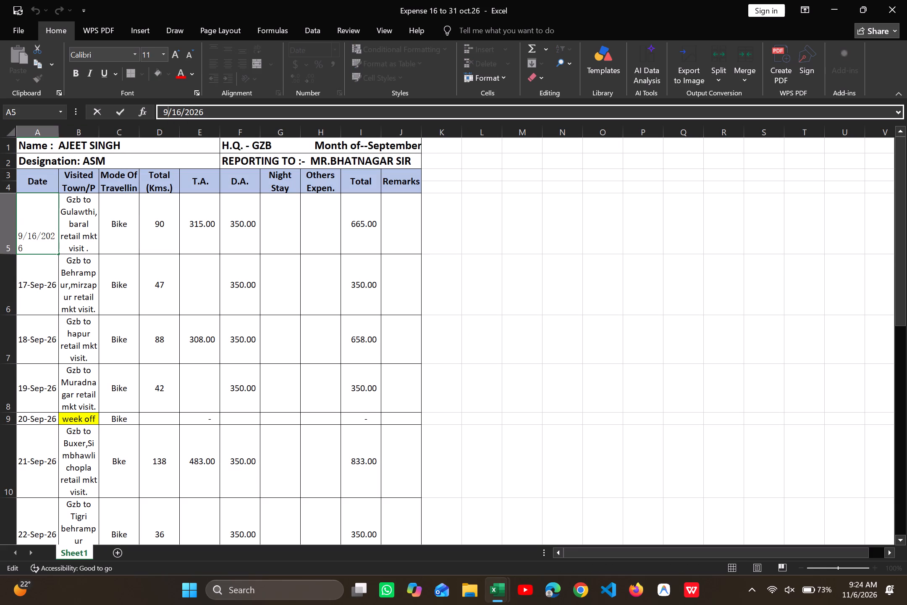
{"action": "key", "text": "BackSpace"}
{"action": "type", "text": "10"}
{"action": "key", "text": "Return"}
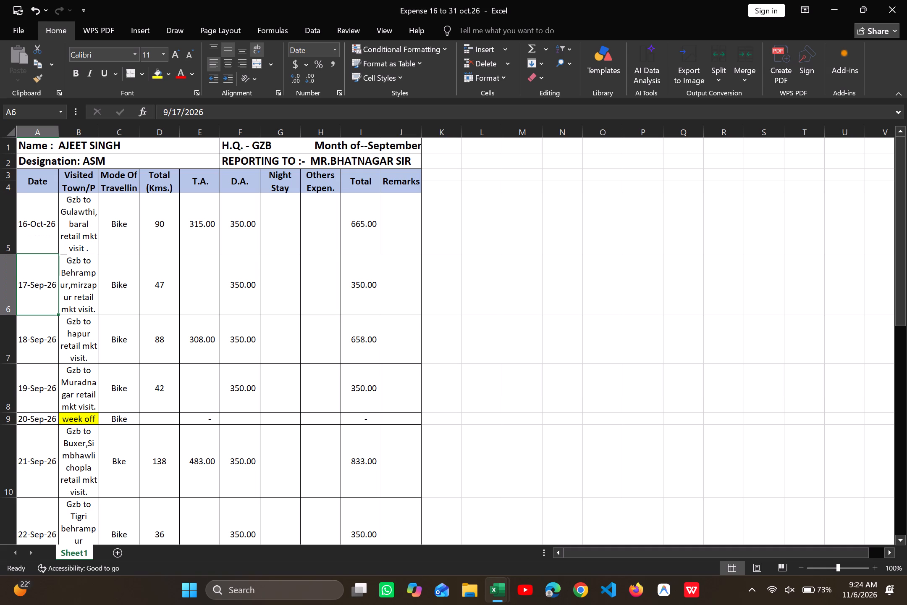
{"action": "key", "text": "BackSpace"}
{"action": "key", "text": "ctrl+z"}
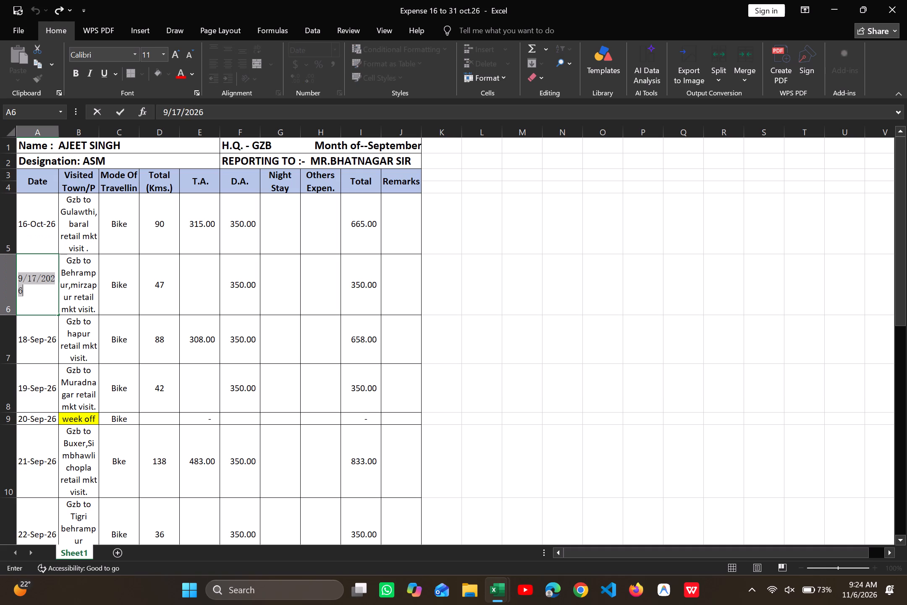
{"action": "left_click", "coordinate": [166, 111]}
{"action": "key", "text": "BackSpace"}
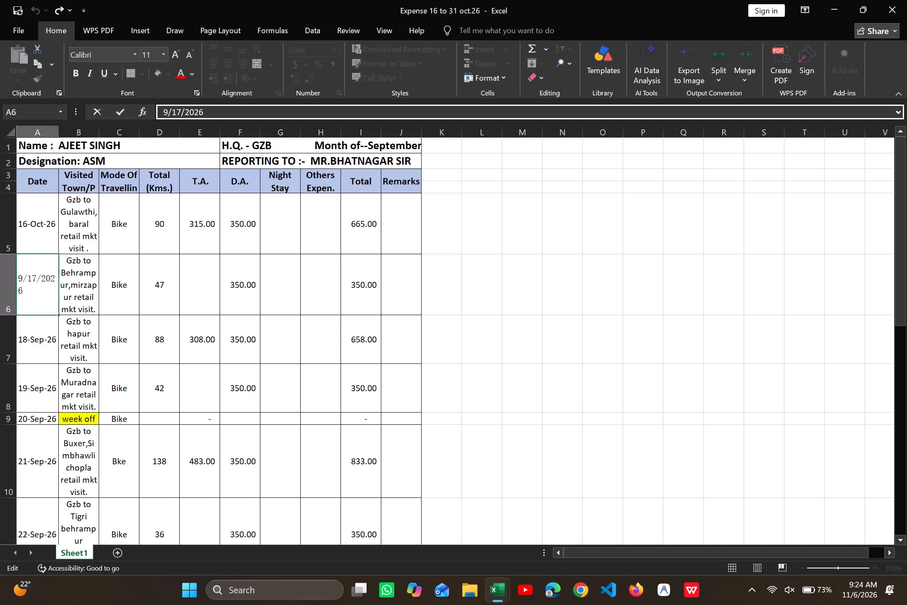
{"action": "type", "text": "10"}
{"action": "key", "text": "Return"}
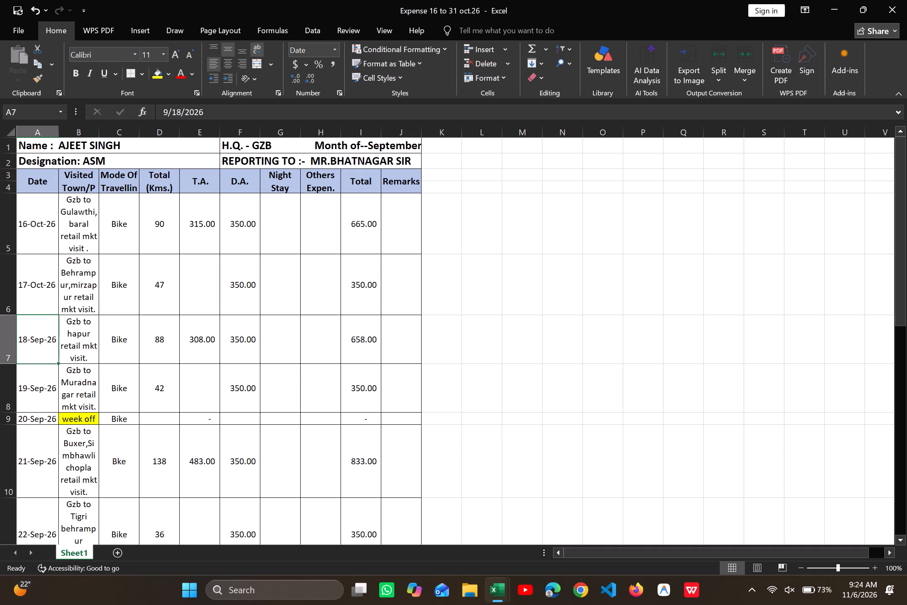
Extend the two October dates as a daily series down column A to 31-Oct-26 in row 20, and save.
{"action": "left_click", "coordinate": [49, 221]}
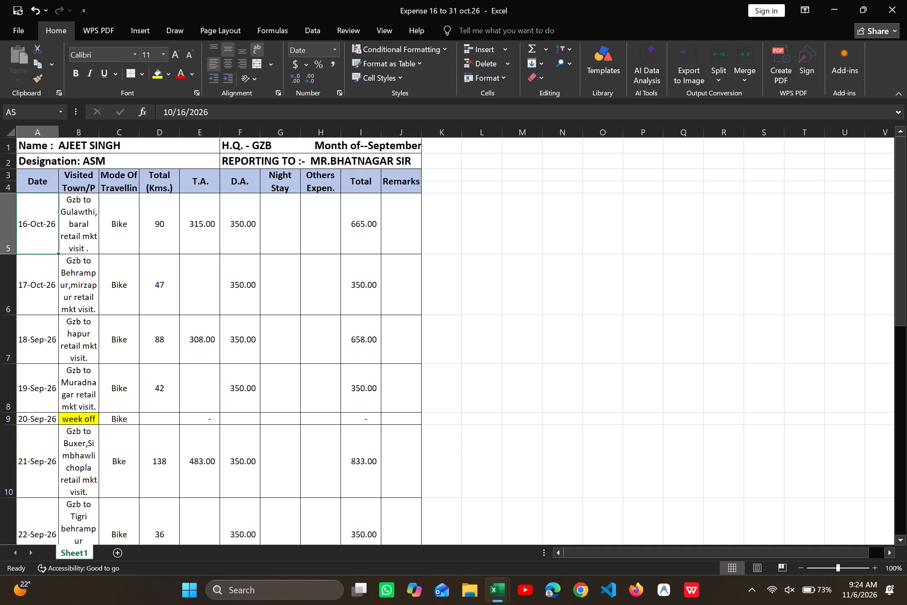
{"action": "key", "text": "shift+Down"}
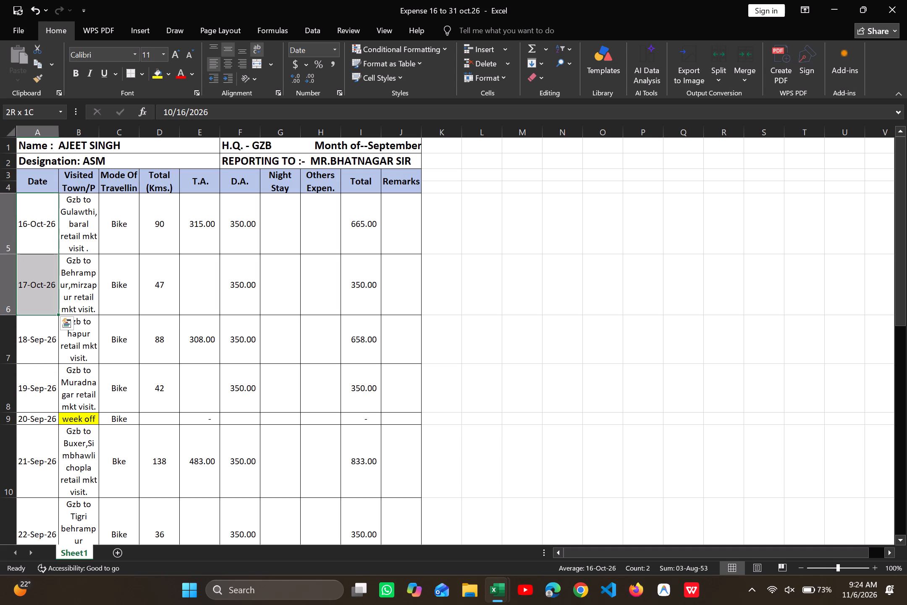
{"action": "left_click_drag", "start_coordinate": [58, 312], "coordinate": [47, 412]}
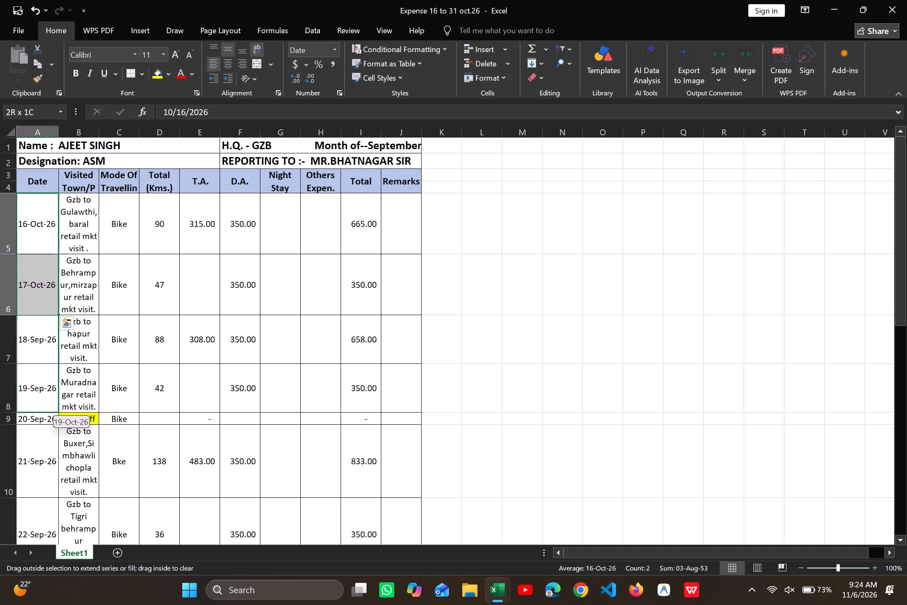
{"action": "left_click_drag", "start_coordinate": [47, 412], "coordinate": [50, 564]}
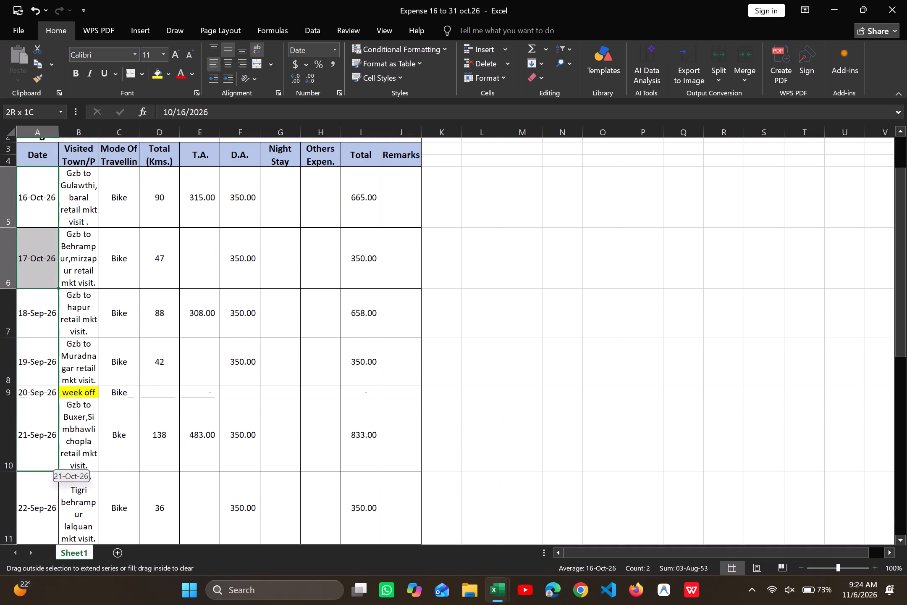
{"action": "left_click_drag", "start_coordinate": [50, 564], "coordinate": [52, 474]}
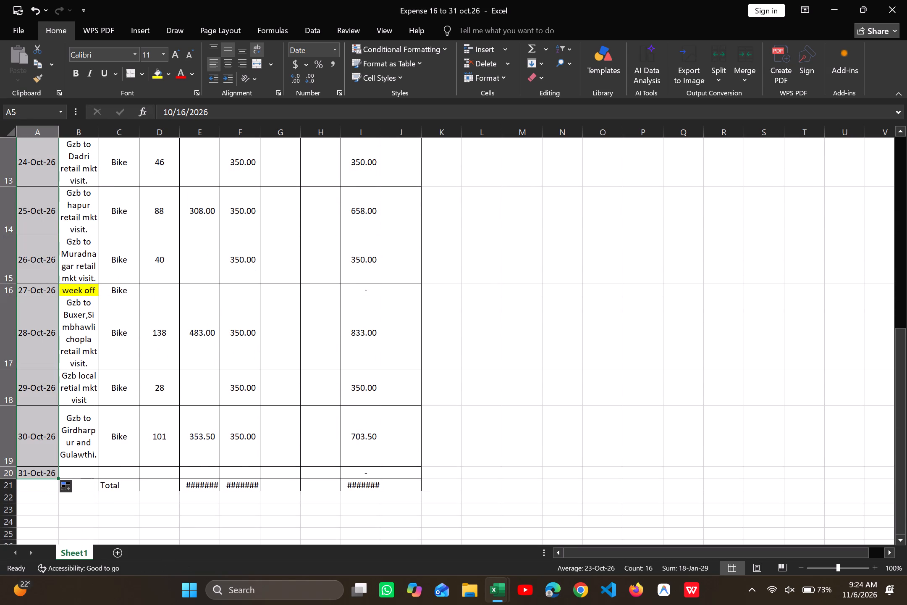
{"action": "key", "text": "ctrl+s"}
Auto-fit the T.A., D.A. and Total columns (E, F and I) to their contents and save the workbook.
{"action": "double_click", "coordinate": [220, 134]}
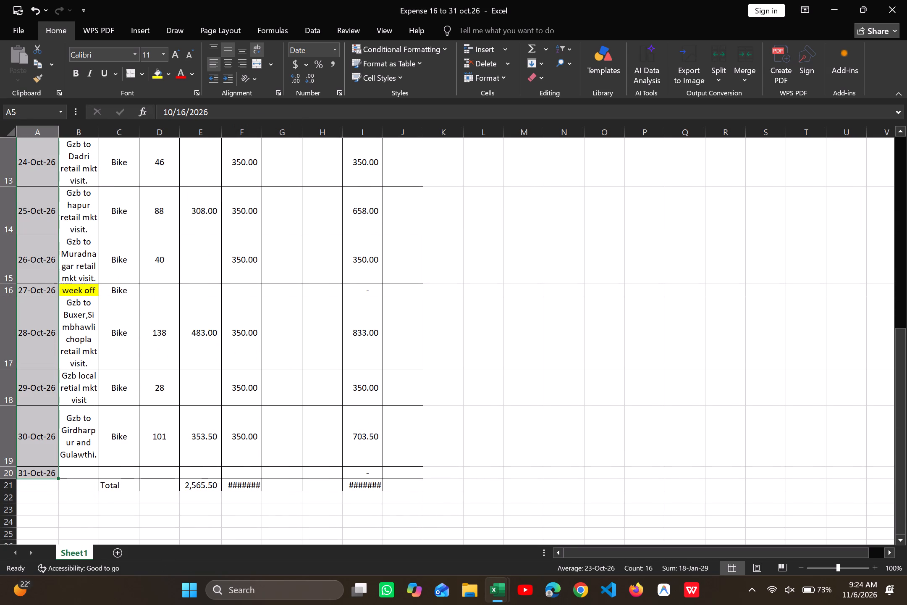
{"action": "double_click", "coordinate": [261, 131]}
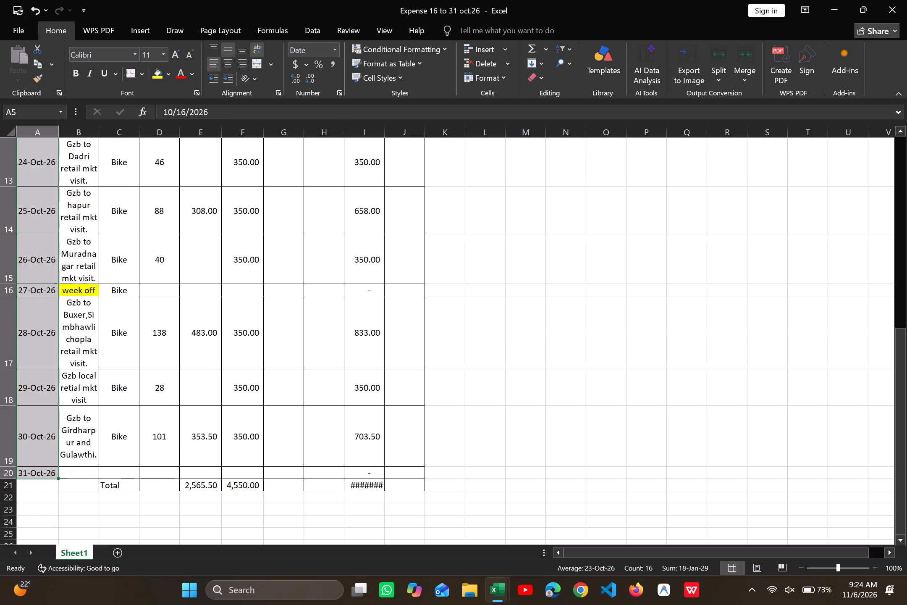
{"action": "double_click", "coordinate": [386, 129]}
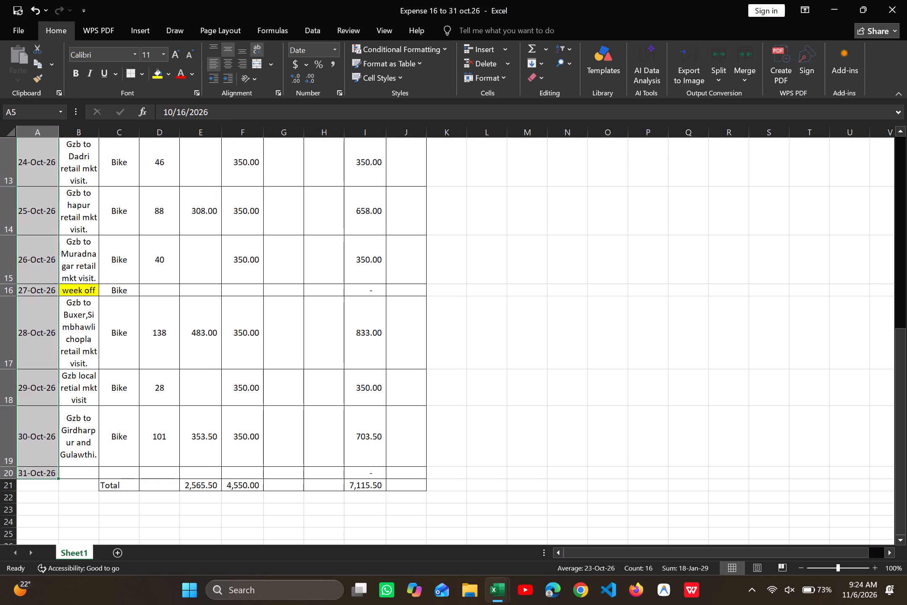
{"action": "key", "text": "ctrl+s"}
{"action": "left_click", "coordinate": [501, 250]}
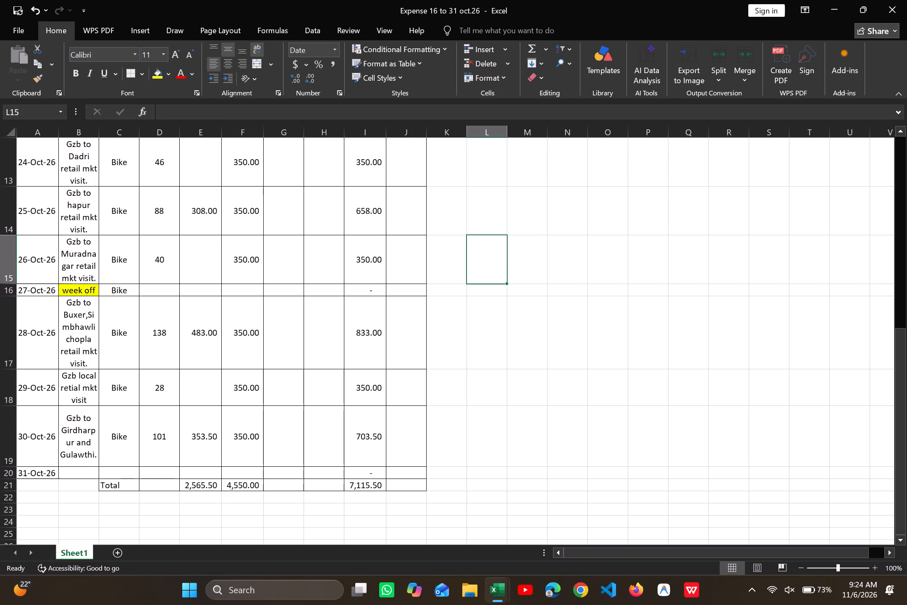
Switch to the Expense 1 To 15 October-26 workbook for reference.
{"action": "scroll", "coordinate": [501, 250], "scroll_direction": "up", "scroll_amount": 6}
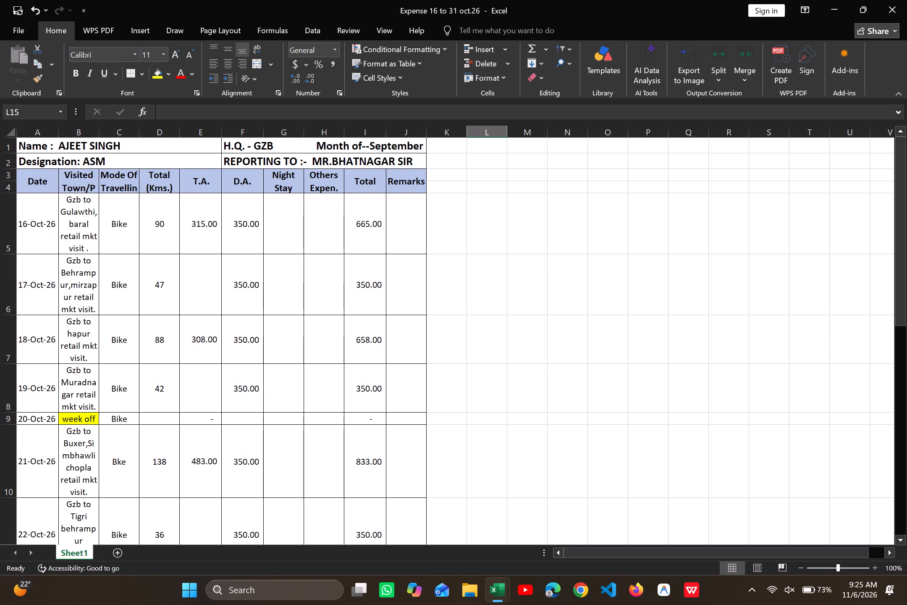
{"action": "key", "text": "alt+Tab"}
{"action": "key", "text": "alt+Tab"}
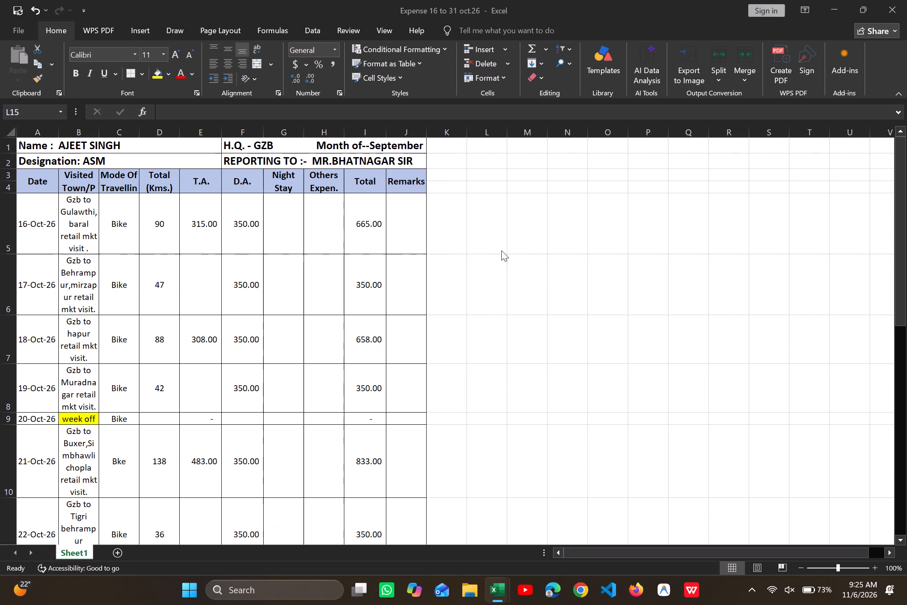
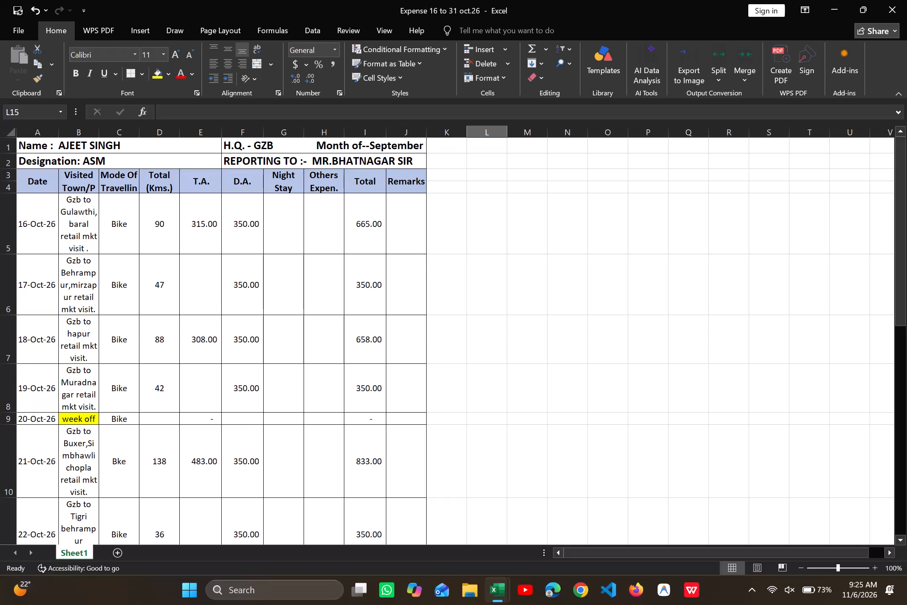
Change the 16-Oct-26 visited town entry to "Gzb to hapur retail mkt visit." and save the workbook.
{"action": "left_click", "coordinate": [78, 215]}
{"action": "type", "text": "Gzb to Hapur"}
{"action": "key", "text": "Return"}
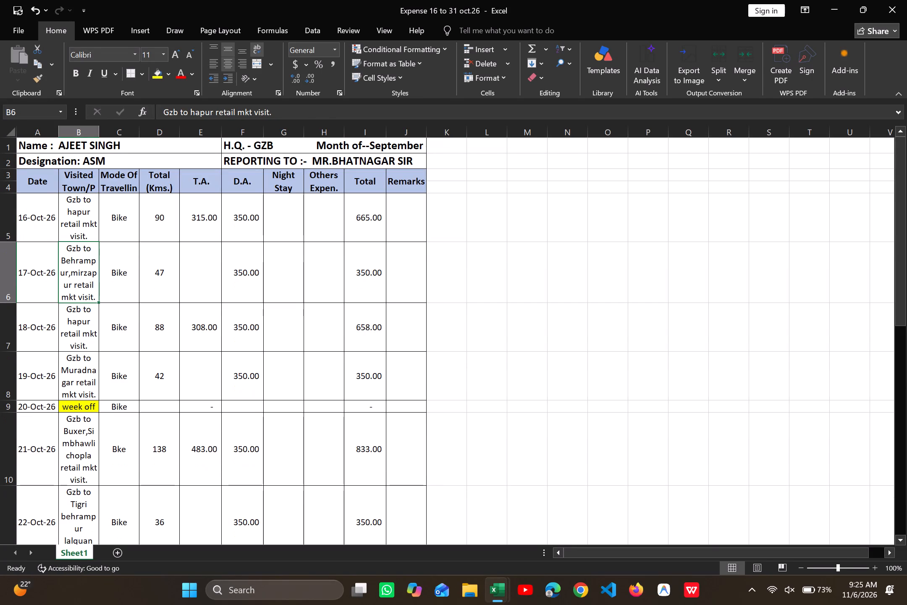
{"action": "key", "text": "ctrl+s"}
Check the Expense 1 To 15 October-26 workbook for reference and return to the Expense 16 to 31 oct.26 workbook.
{"action": "key", "text": "alt+Tab"}
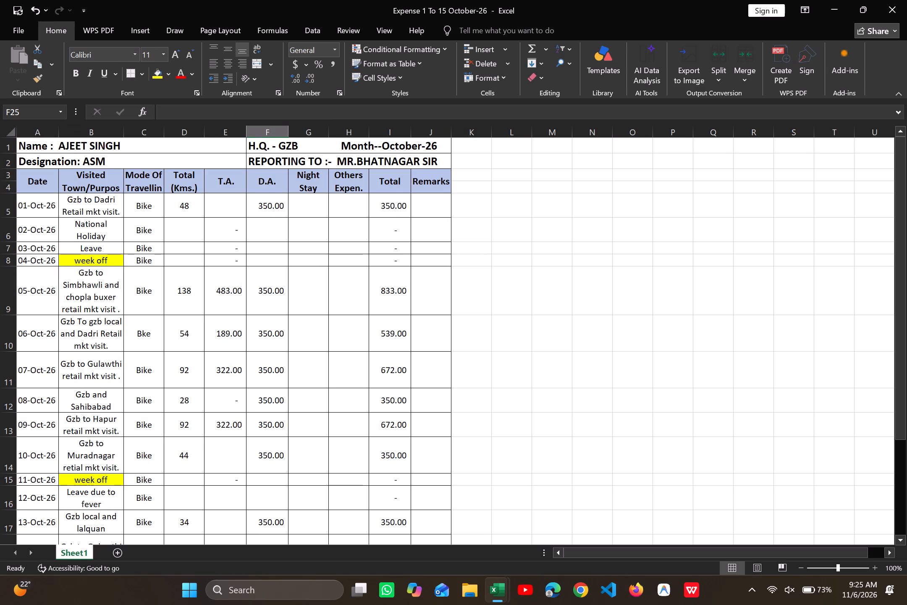
{"action": "key", "text": "alt+Tab"}
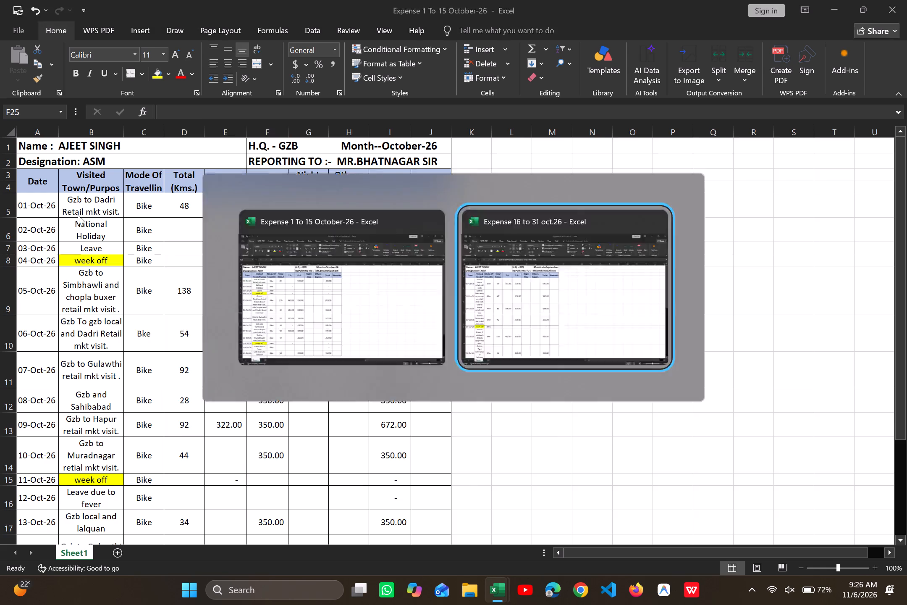
{"action": "key", "text": "alt+Tab"}
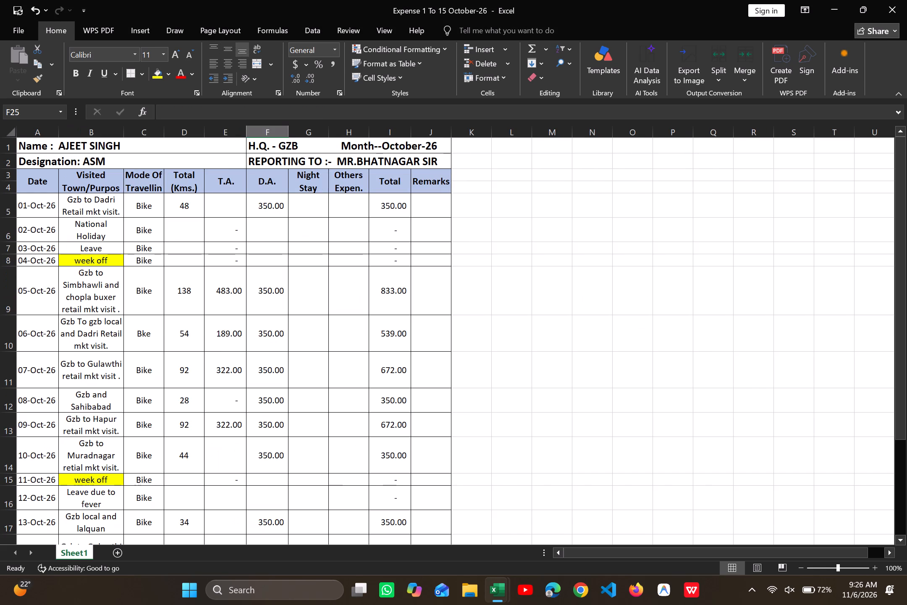
{"action": "key", "text": "alt+Tab"}
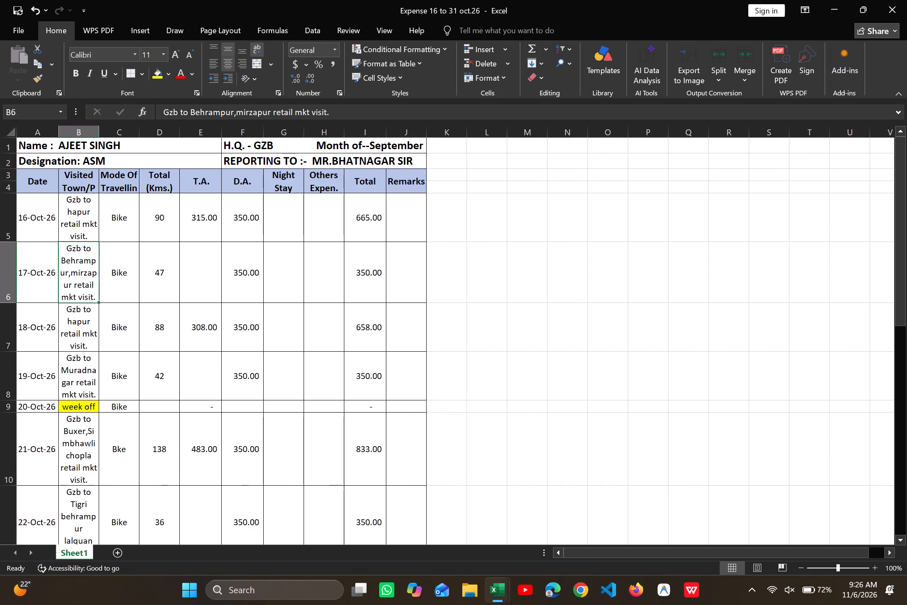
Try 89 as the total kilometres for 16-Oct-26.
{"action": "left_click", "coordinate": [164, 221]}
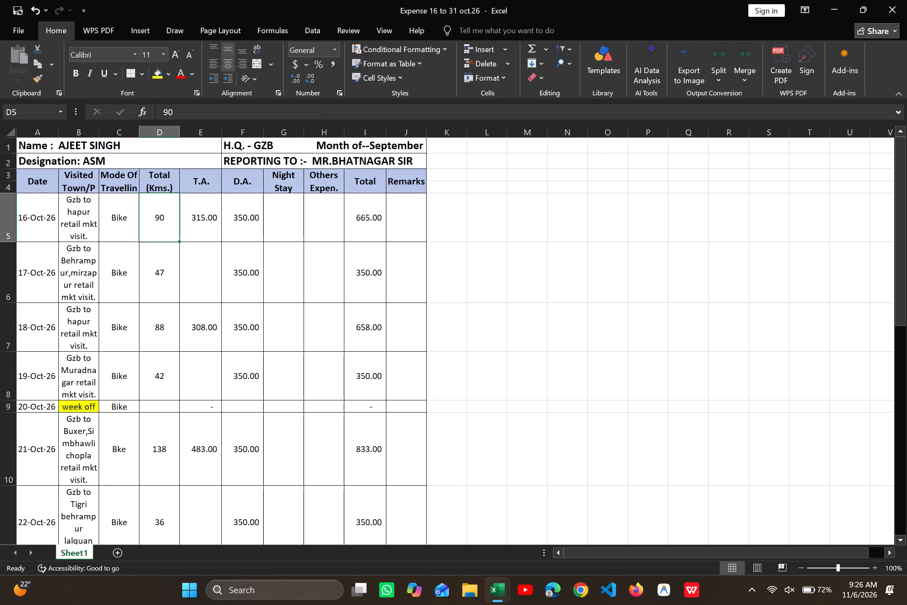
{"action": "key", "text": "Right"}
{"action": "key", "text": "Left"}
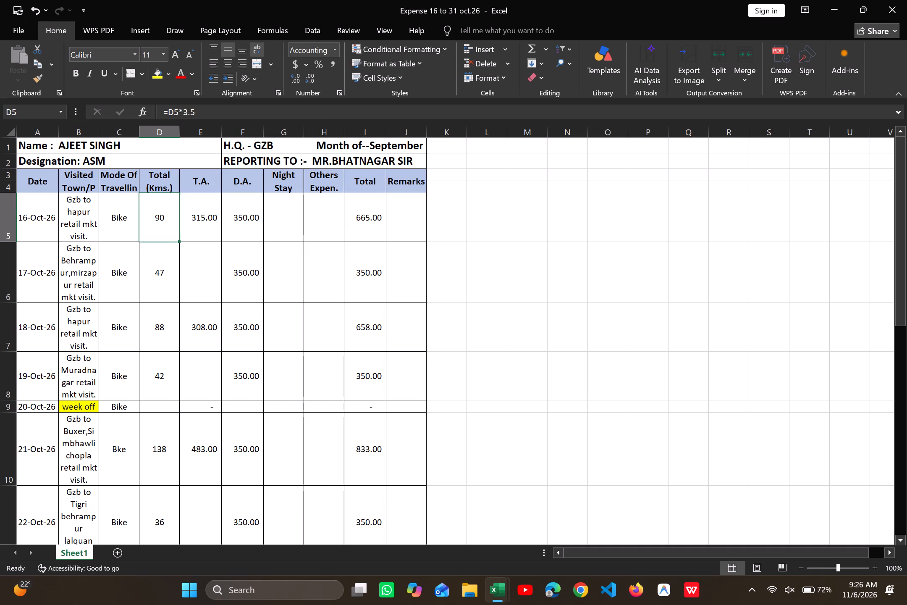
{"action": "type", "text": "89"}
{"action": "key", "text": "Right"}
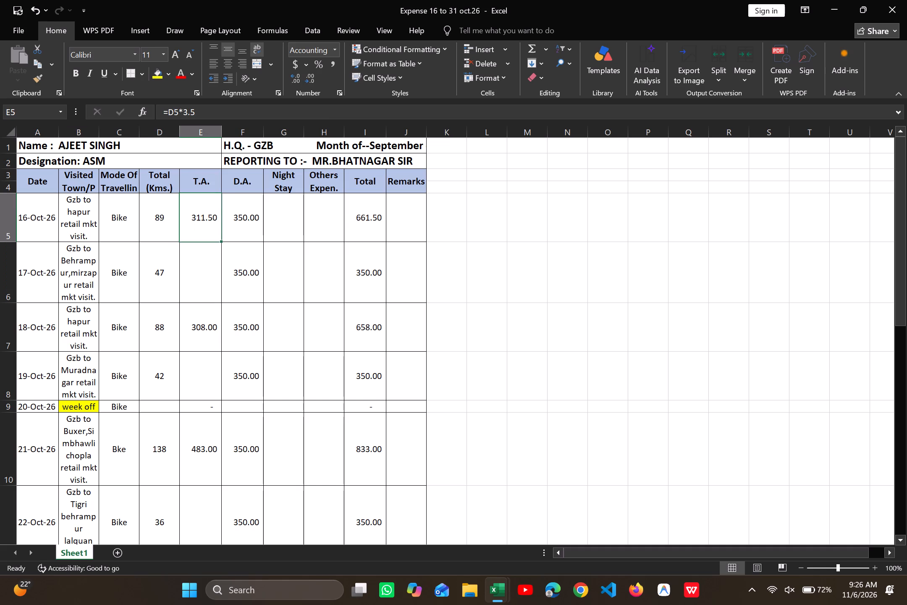
Set the total kilometres for 16-Oct-26 to 90 and save the workbook.
{"action": "left_click", "coordinate": [164, 221]}
{"action": "type", "text": "90"}
{"action": "key", "text": "Right"}
{"action": "key", "text": "ctrl+s"}
Replace the 17-Oct-26 visited town entry with "Gzb to Muradnagar party meeting mkt visit." and save the workbook.
{"action": "left_click", "coordinate": [31, 285]}
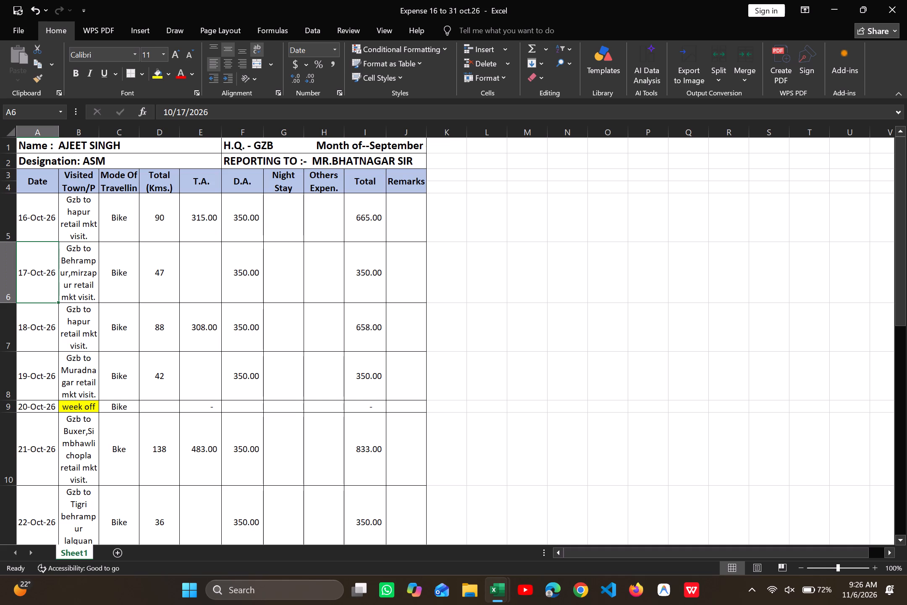
{"action": "key", "text": "Right"}
{"action": "type", "text": "Gzb to Mura"}
{"action": "type", "text": "dnagars"}
{"action": "key", "text": "BackSpace"}
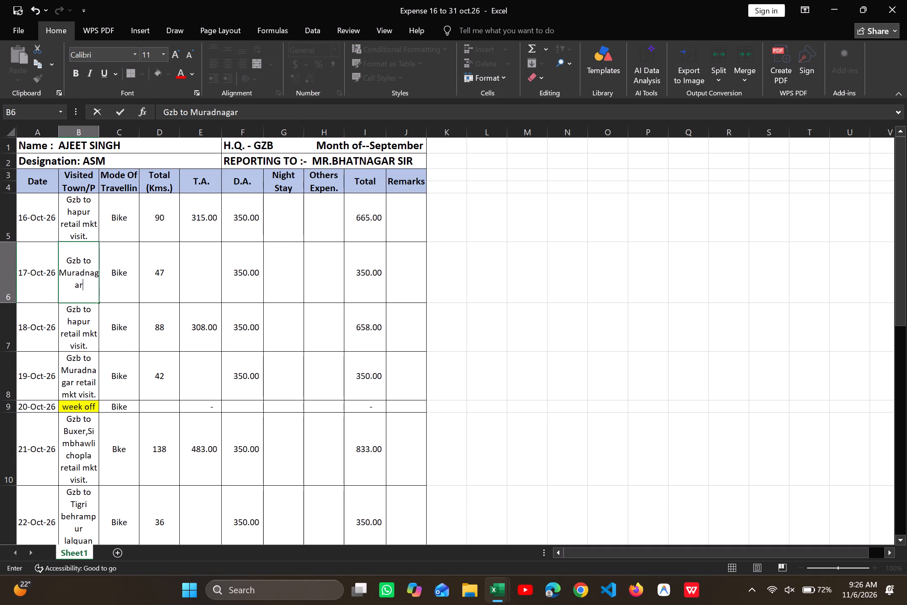
{"action": "key", "text": "BackSpace"}
{"action": "key", "text": "BackSpace"}
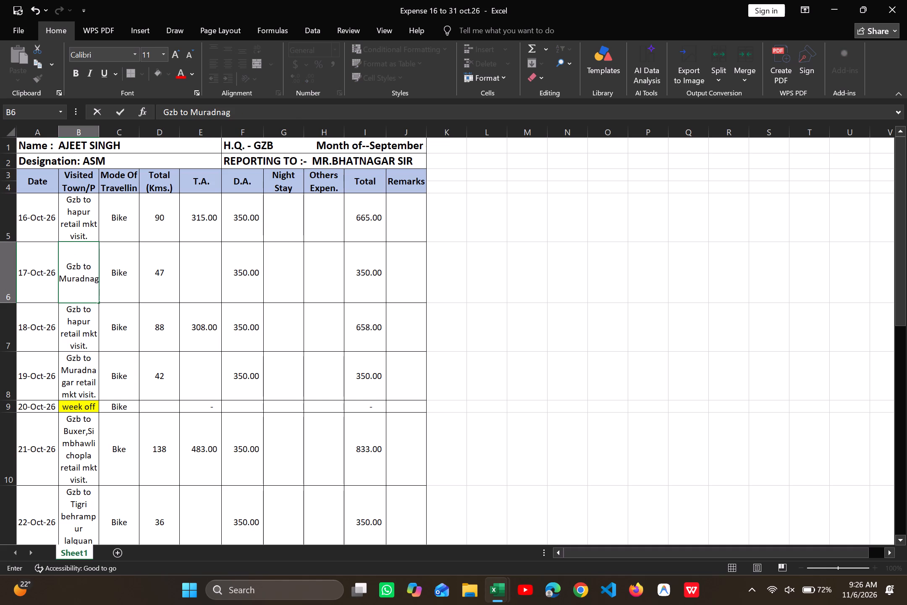
{"action": "type", "text": "ar"}
{"action": "key", "text": "space"}
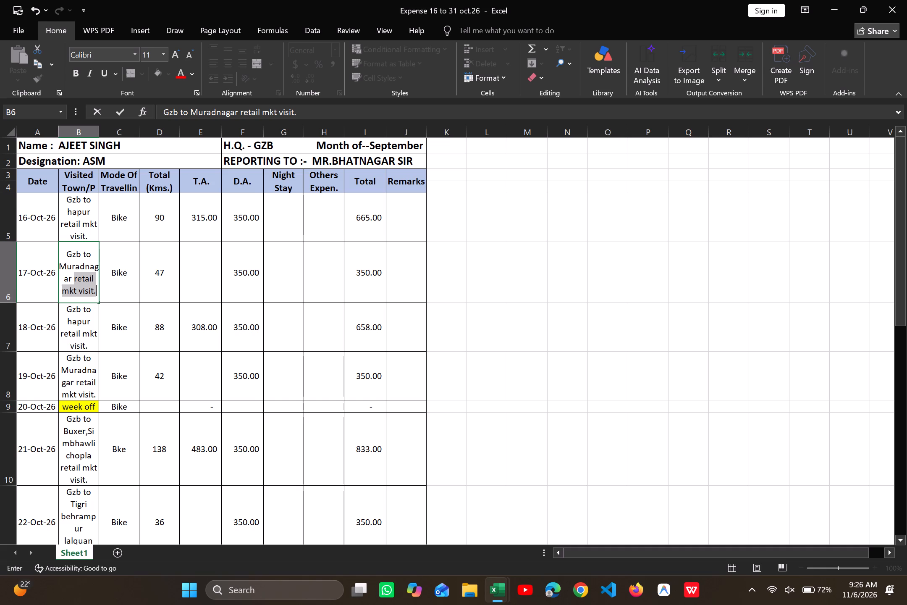
{"action": "type", "text": "party meeting"}
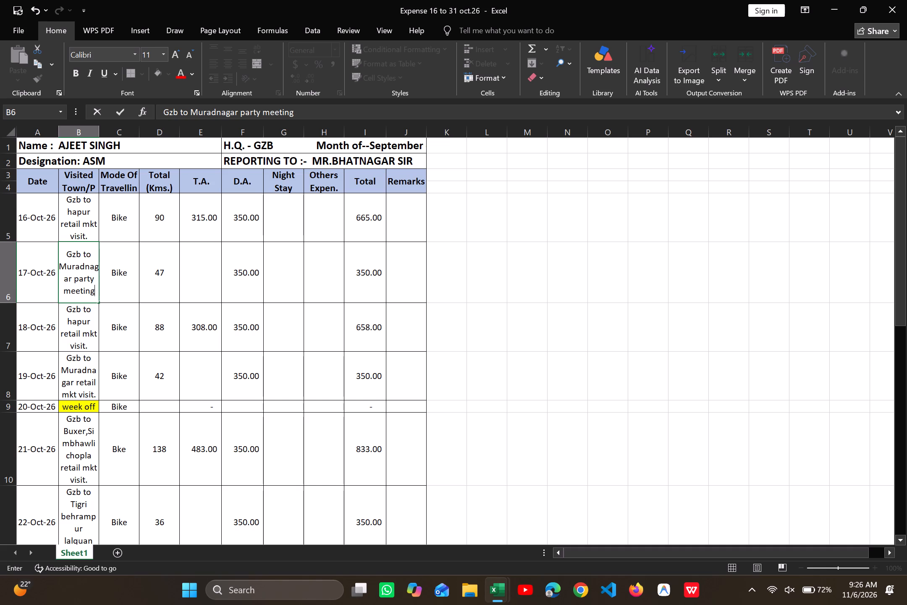
{"action": "key", "text": "space"}
{"action": "type", "text": "mkt"}
{"action": "key", "text": "space"}
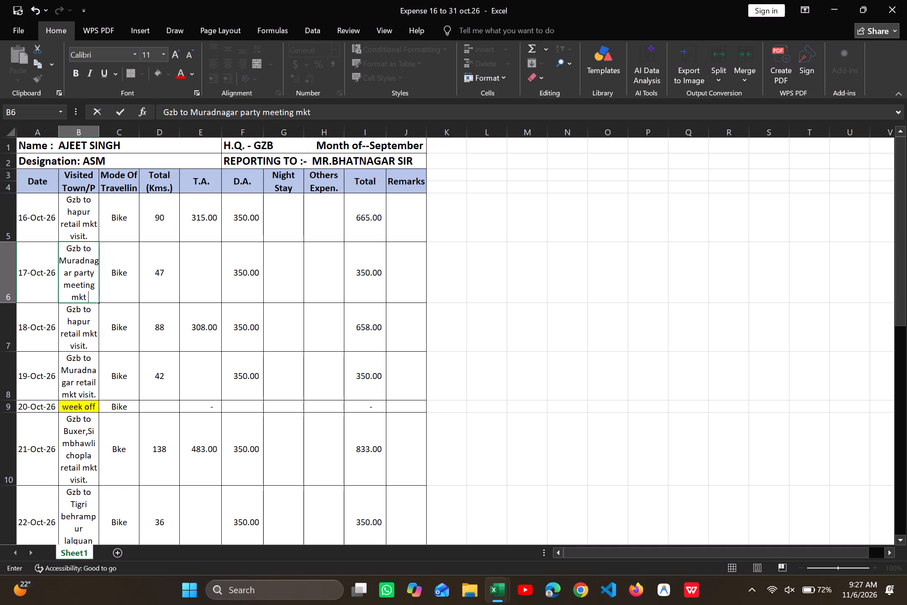
{"action": "type", "text": "visit."}
{"action": "key", "text": "Right"}
{"action": "key", "text": "ctrl+s"}
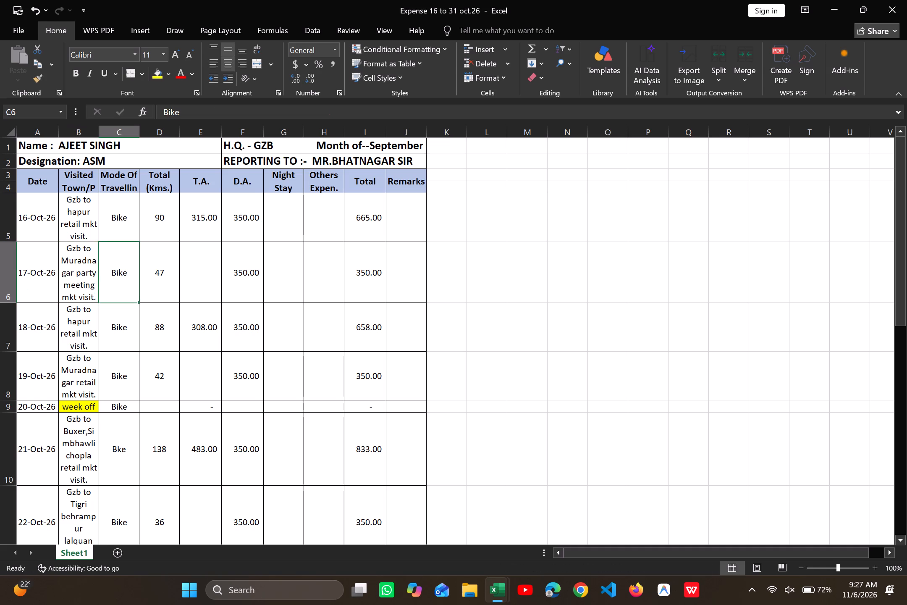
Set the total kilometres for 17-Oct-26 to 43 and save the workbook.
{"action": "key", "text": "Right"}
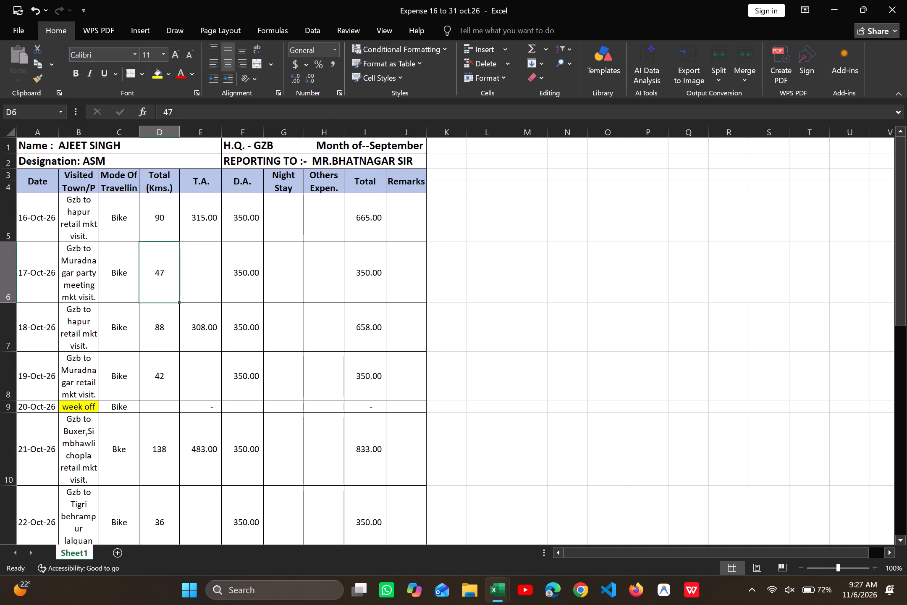
{"action": "key", "text": "4"}
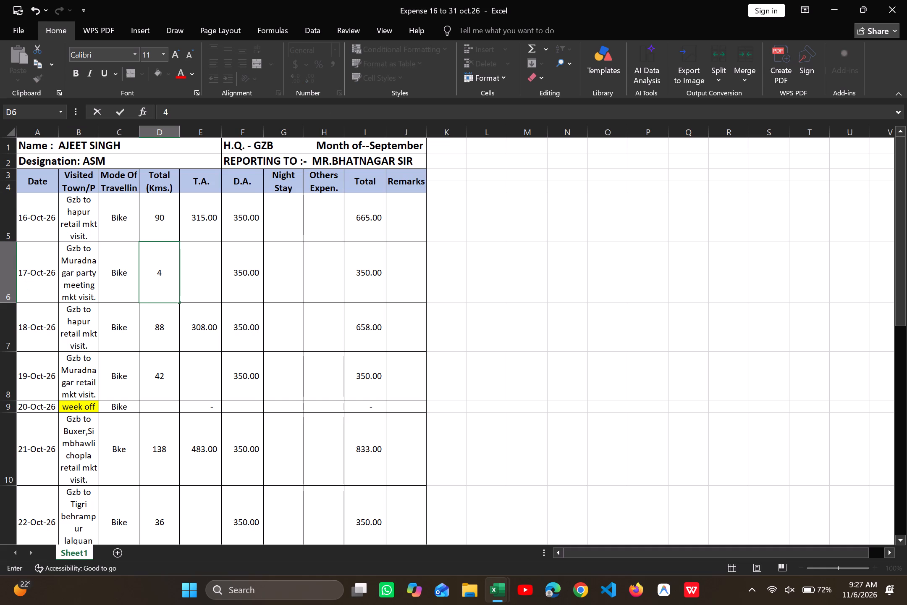
{"action": "key", "text": "3"}
{"action": "key", "text": "Right"}
{"action": "key", "text": "ctrl+s"}
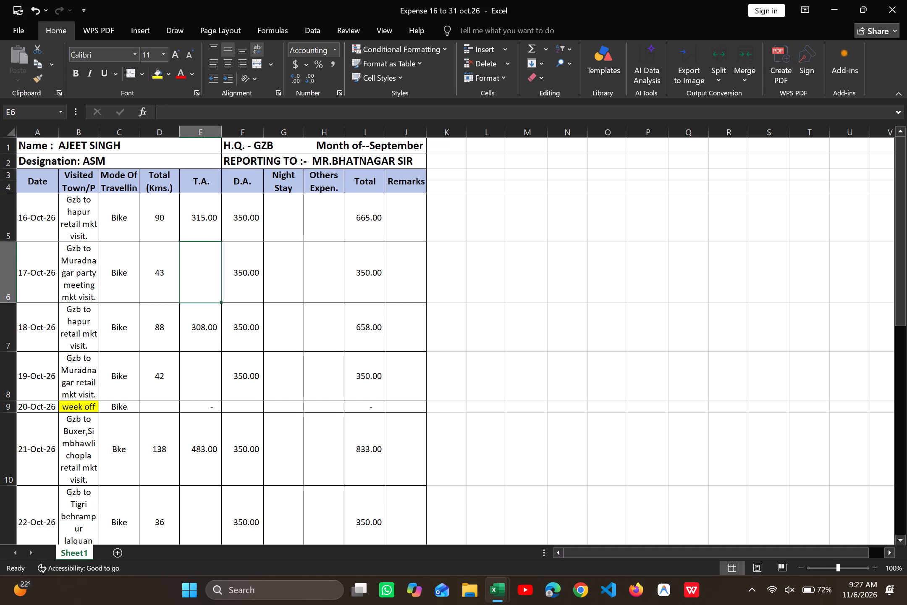
{"action": "key", "text": "Right"}
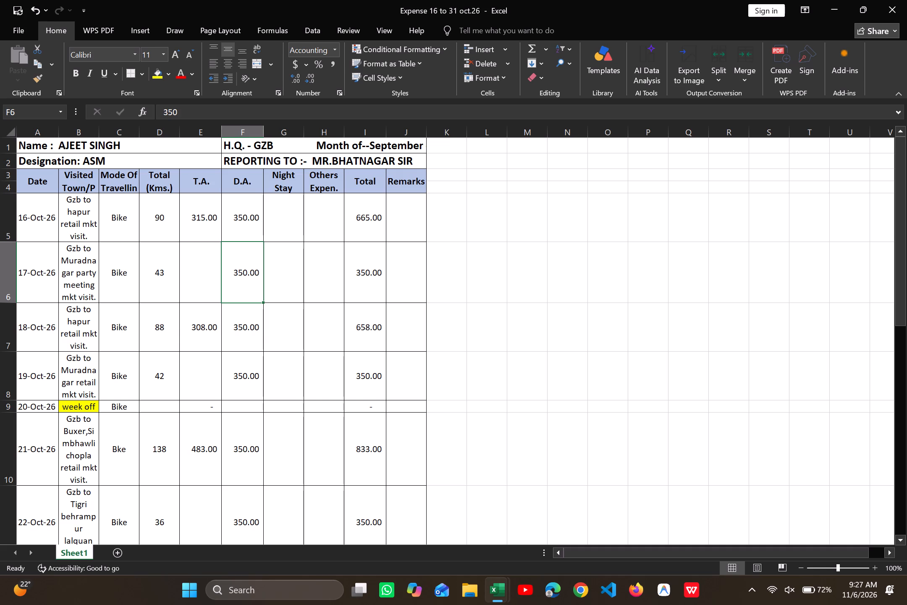
Copy the highlighted "week off" entry from 20-Oct-26 into the visited town cell for 18-Oct-26.
{"action": "left_click", "coordinate": [73, 326]}
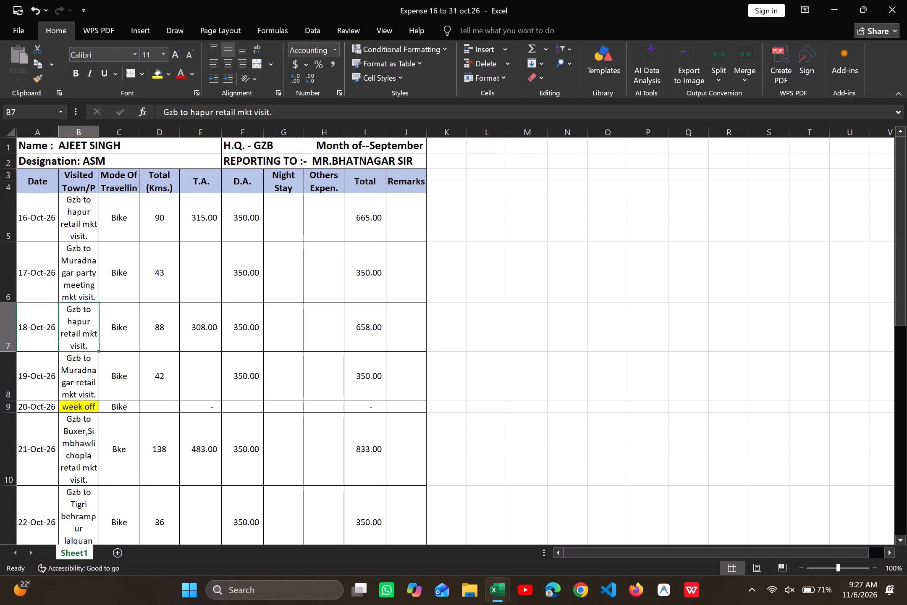
{"action": "left_click", "coordinate": [79, 408]}
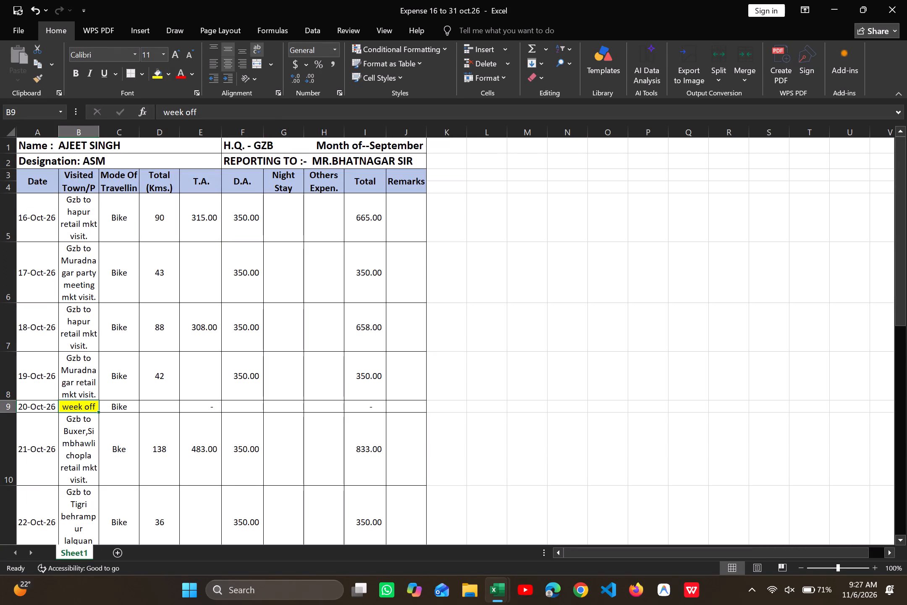
{"action": "key", "text": "ctrl+c"}
{"action": "left_click", "coordinate": [73, 332]}
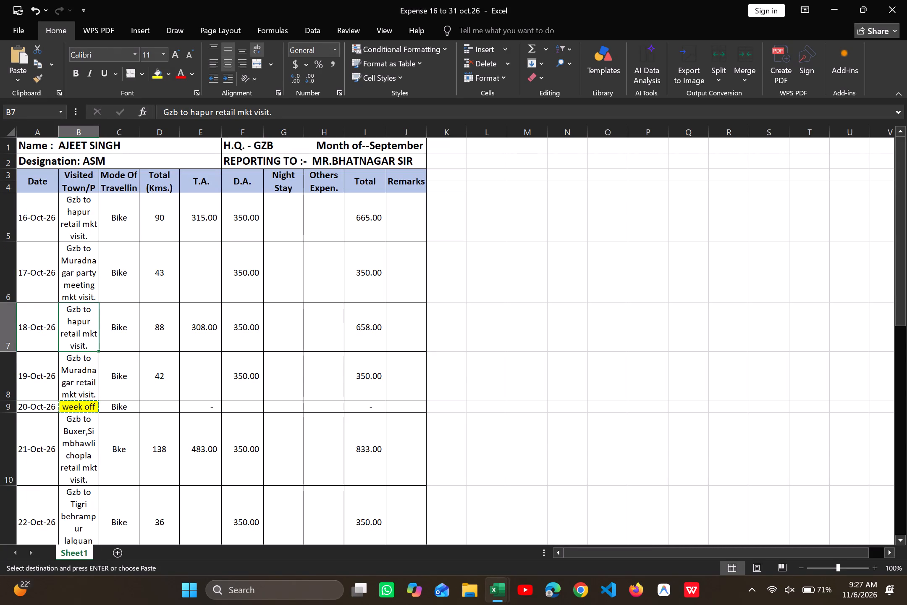
{"action": "key", "text": "ctrl+v"}
Clear the total kilometres, T.A. and D.A. values for 18-Oct-26 and save the workbook.
{"action": "key", "text": "Right"}
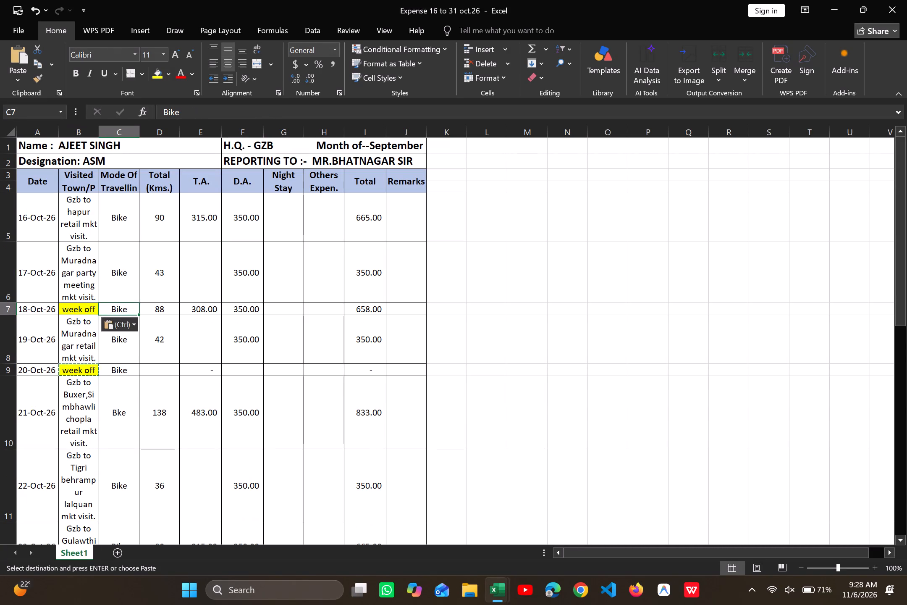
{"action": "key", "text": "Right"}
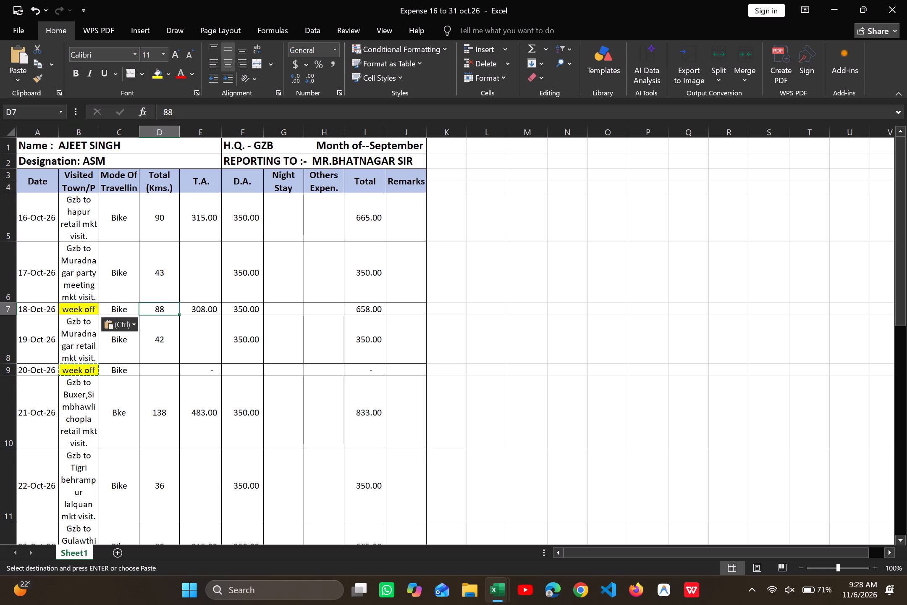
{"action": "key", "text": "BackSpace"}
{"action": "key", "text": "Right"}
{"action": "key", "text": "BackSpace"}
{"action": "key", "text": "Right"}
{"action": "key", "text": "BackSpace"}
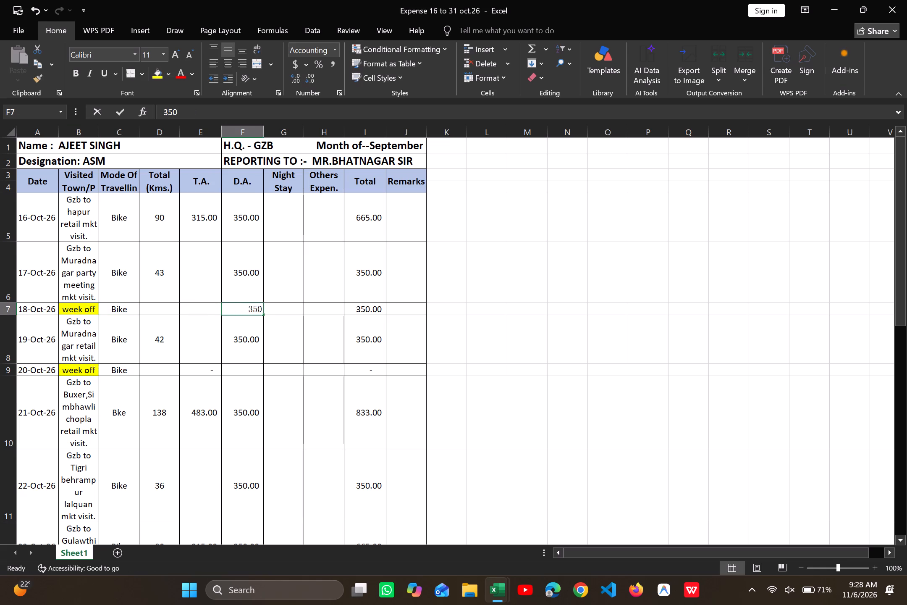
{"action": "key", "text": "Right"}
{"action": "key", "text": "ctrl+s"}
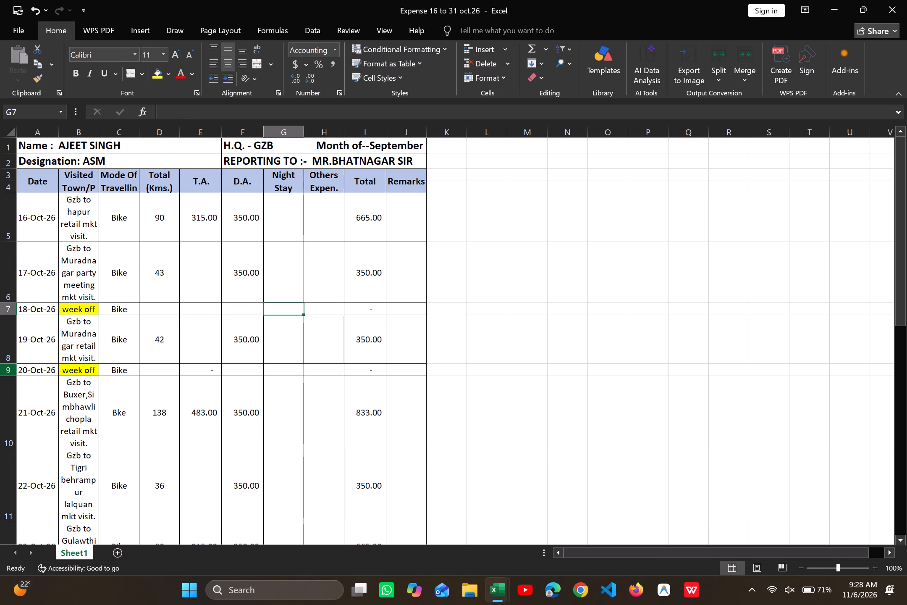
Replace the 19-Oct-26 visited town entry with "Gzb to Simbhawli and buxer mkt visit." and save the workbook.
{"action": "left_click", "coordinate": [36, 351]}
{"action": "key", "text": "Right"}
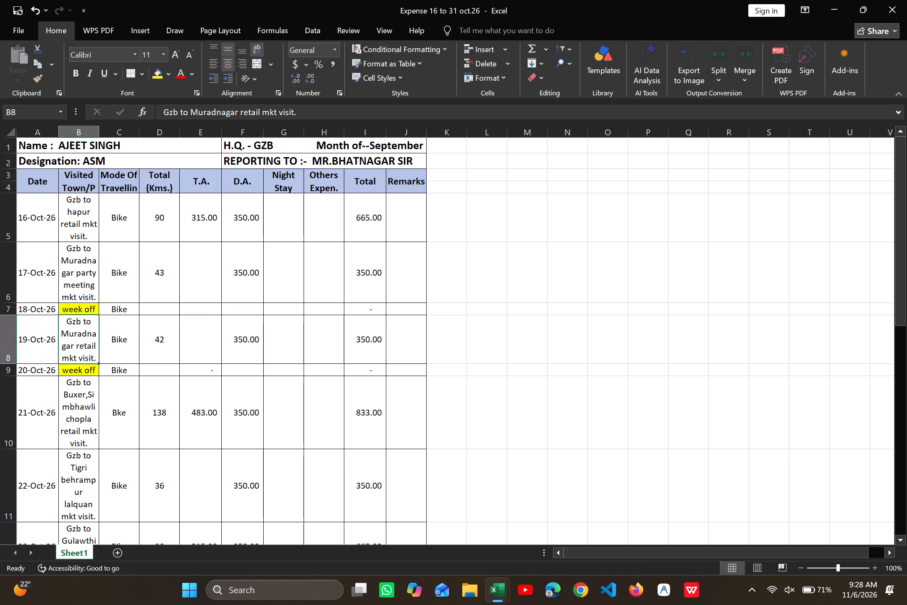
{"action": "key", "text": "BackSpace"}
{"action": "type", "text": "Gzb to"}
{"action": "key", "text": "space"}
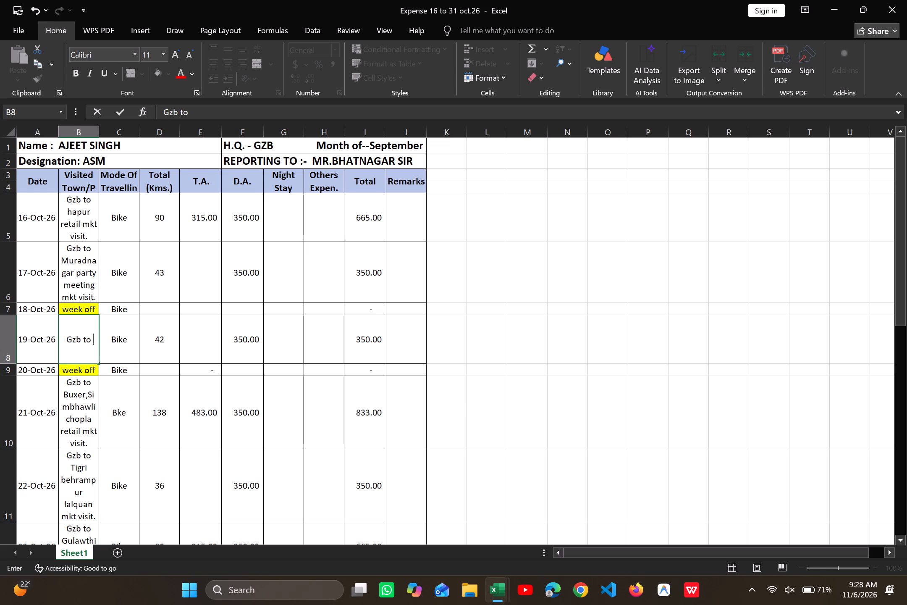
{"action": "key", "text": "shift+s"}
{"action": "type", "text": "imbhawli and buxer"}
{"action": "key", "text": "space"}
{"action": "type", "text": "mkt visit."}
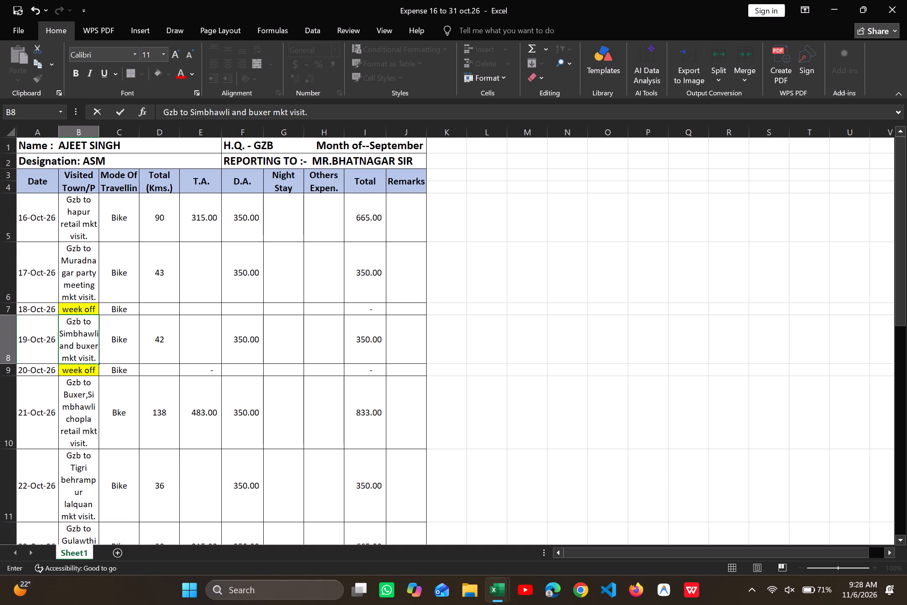
{"action": "key", "text": "Right"}
{"action": "key", "text": "ctrl+s"}
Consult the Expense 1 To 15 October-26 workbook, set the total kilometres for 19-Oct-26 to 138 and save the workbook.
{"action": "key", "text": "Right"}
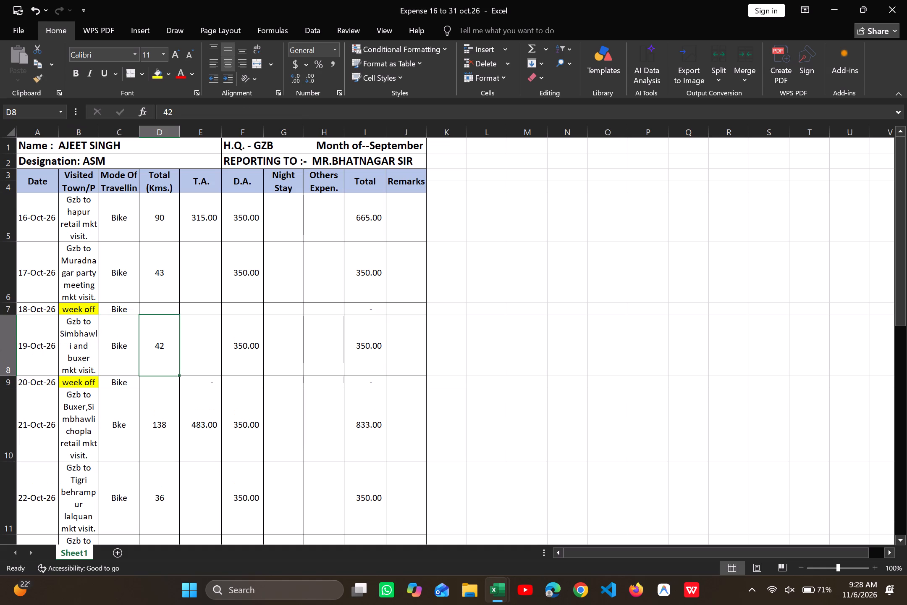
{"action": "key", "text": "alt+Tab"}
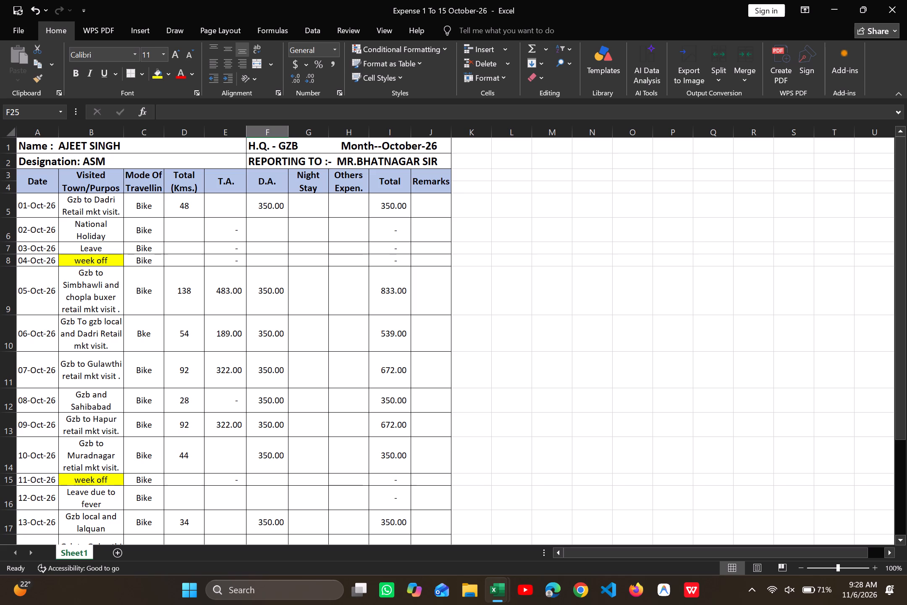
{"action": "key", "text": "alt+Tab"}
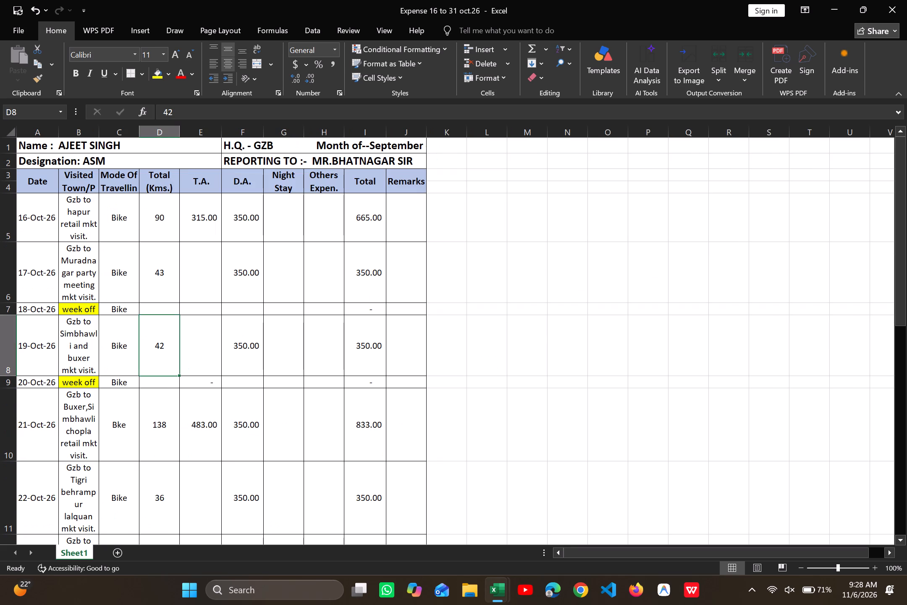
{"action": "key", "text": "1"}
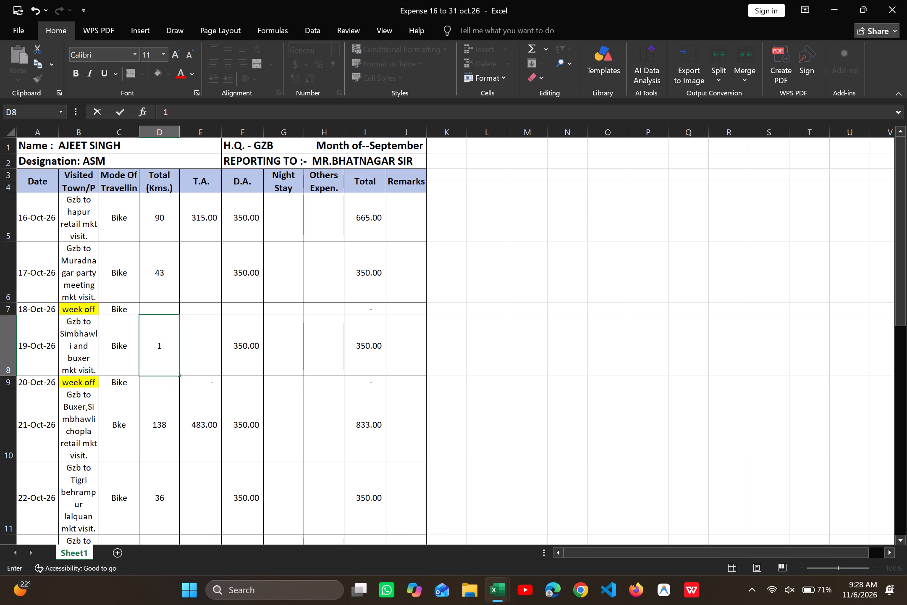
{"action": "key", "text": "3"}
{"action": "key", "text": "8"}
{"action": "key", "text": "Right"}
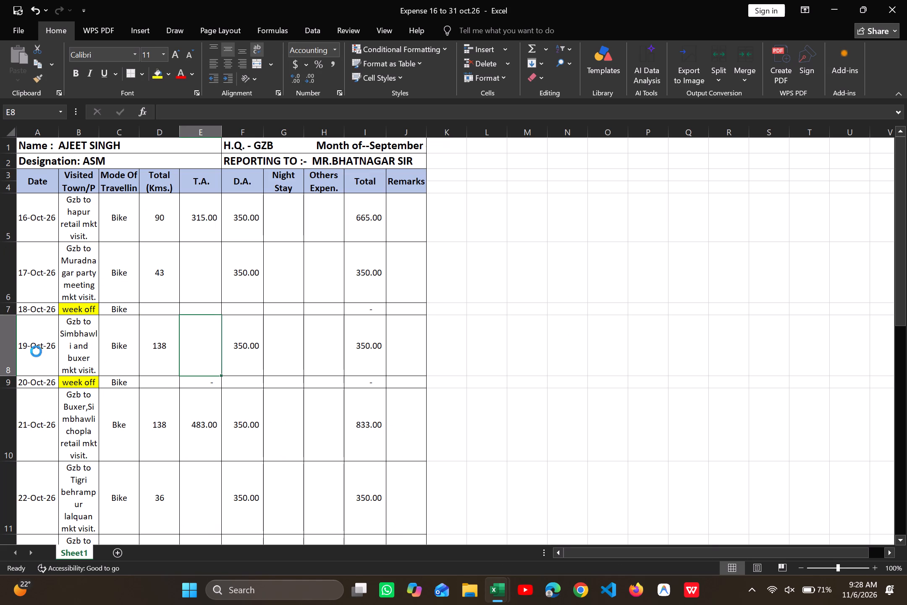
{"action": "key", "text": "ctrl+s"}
Set the total kilometres for 19-Oct-26 to 136 and save the workbook.
{"action": "key", "text": "Left"}
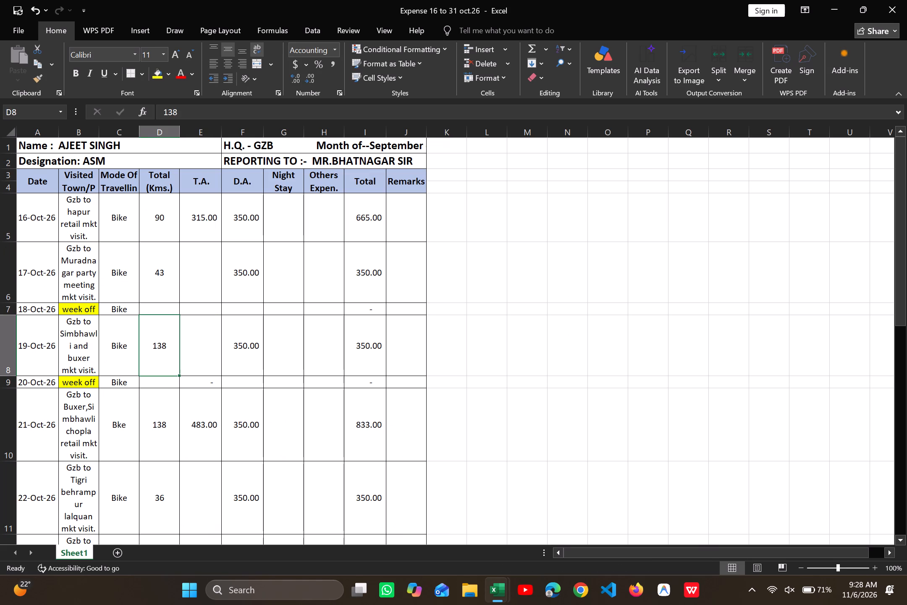
{"action": "type", "text": "136"}
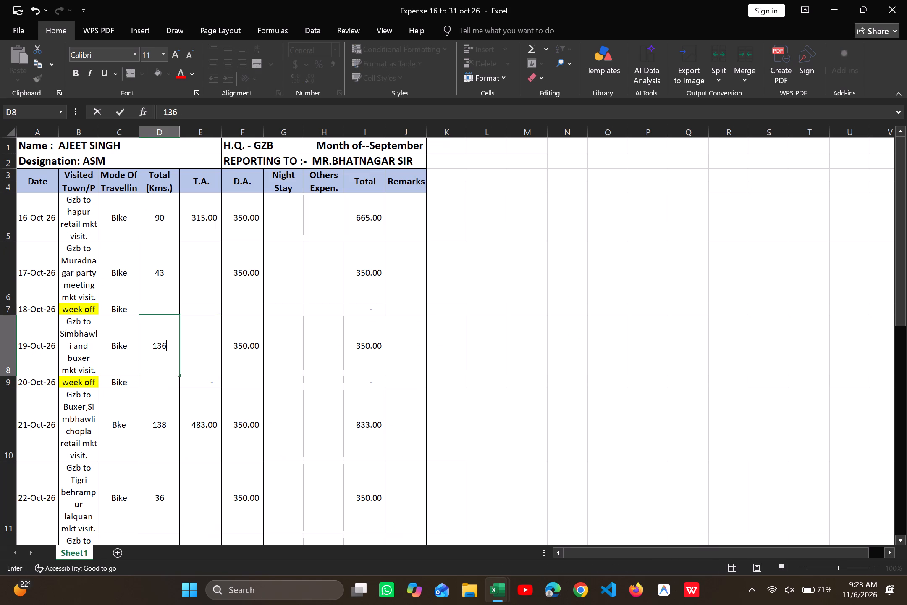
{"action": "key", "text": "Right"}
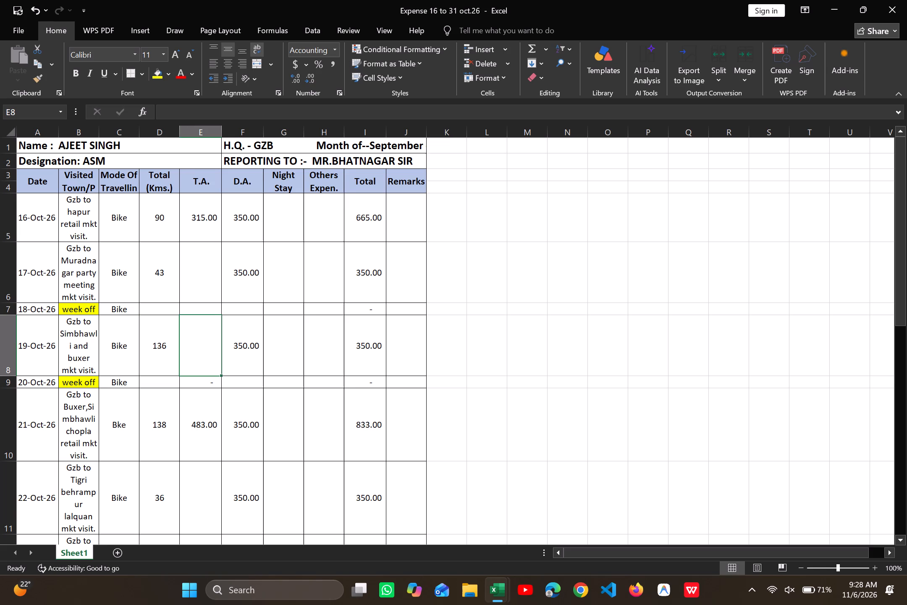
{"action": "key", "text": "ctrl+s"}
Fill the 16-Oct-26 T.A. formula down through 19-Oct-26 and save the workbook.
{"action": "left_click", "coordinate": [200, 227]}
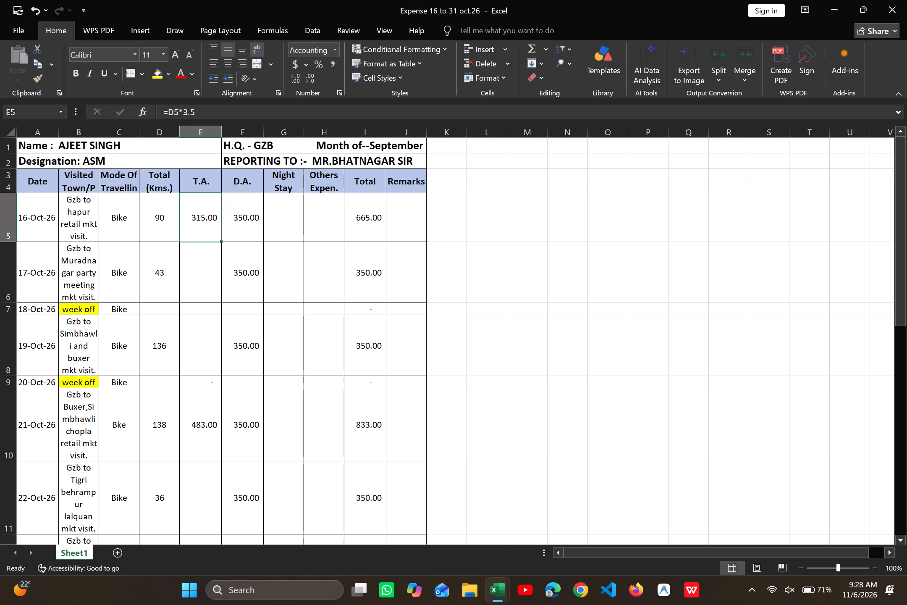
{"action": "left_click_drag", "start_coordinate": [219, 242], "coordinate": [217, 282]}
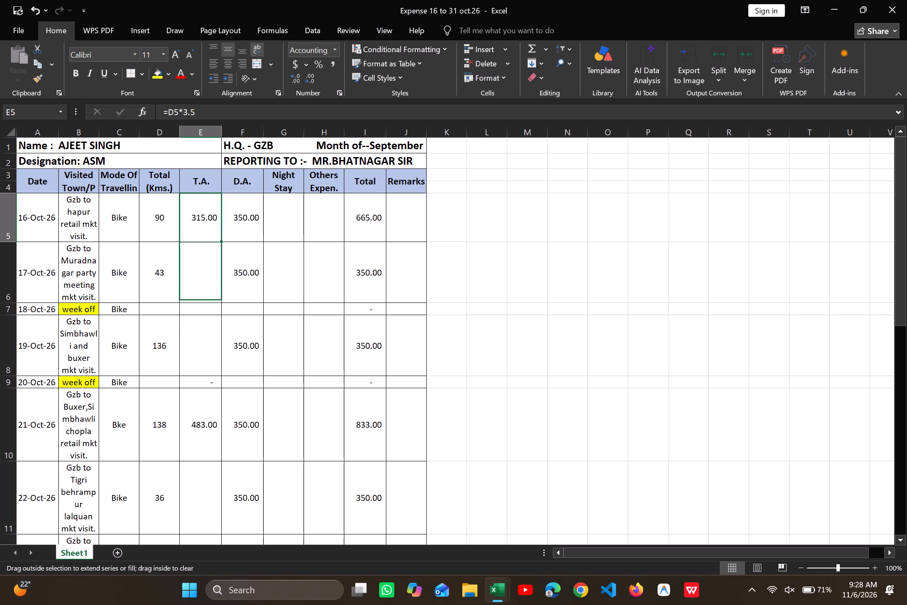
{"action": "left_click_drag", "start_coordinate": [217, 282], "coordinate": [213, 364]}
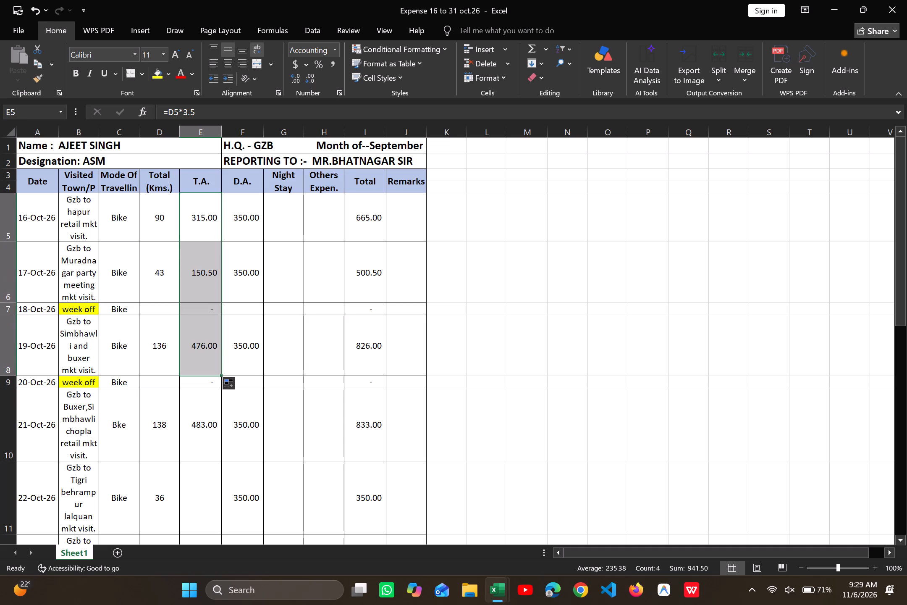
{"action": "key", "text": "ctrl+s"}
Check against the Expense 1 To 15 October-26 workbook, clear the T.A. value for 17-Oct-26 and save the workbook.
{"action": "key", "text": "alt+Tab"}
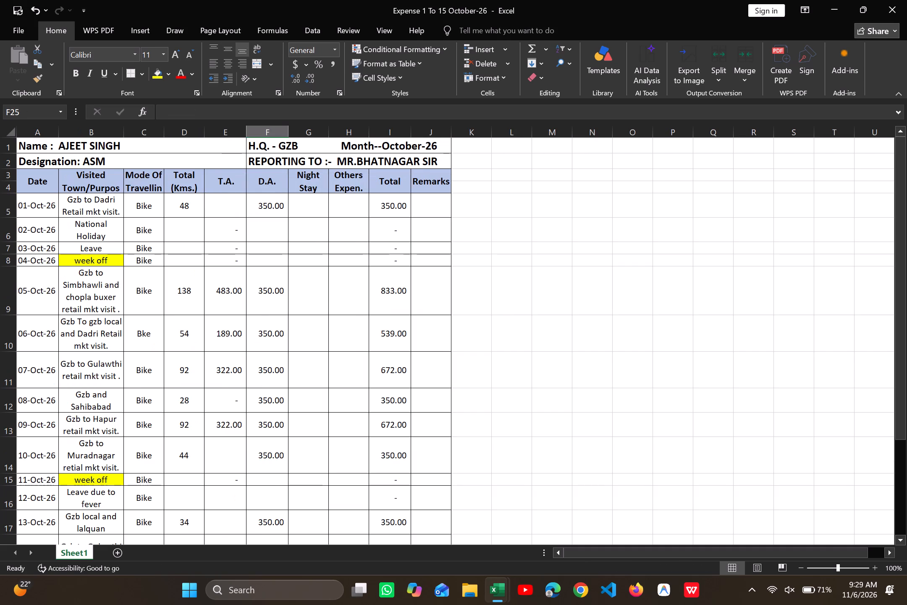
{"action": "key", "text": "alt+Tab"}
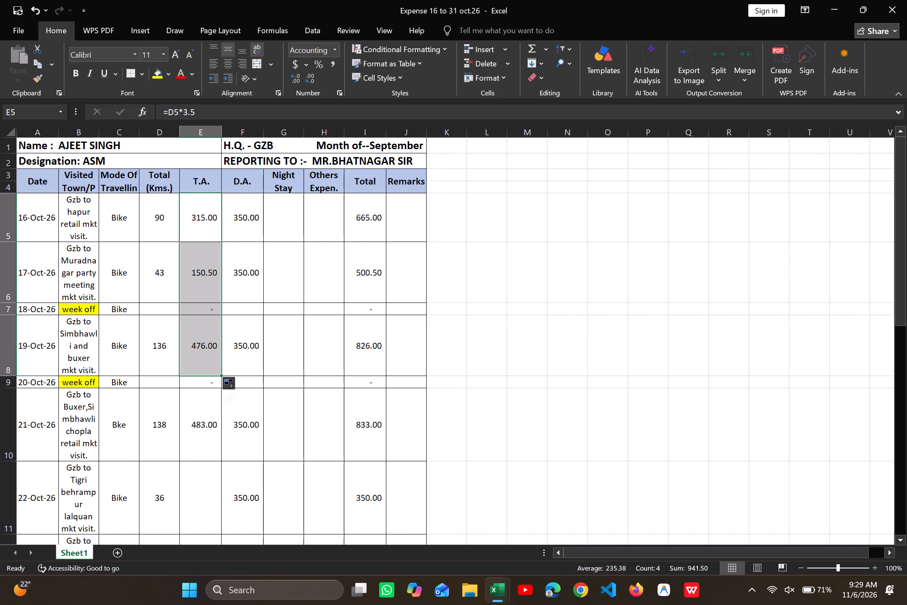
{"action": "left_click", "coordinate": [196, 281]}
{"action": "key", "text": "BackSpace"}
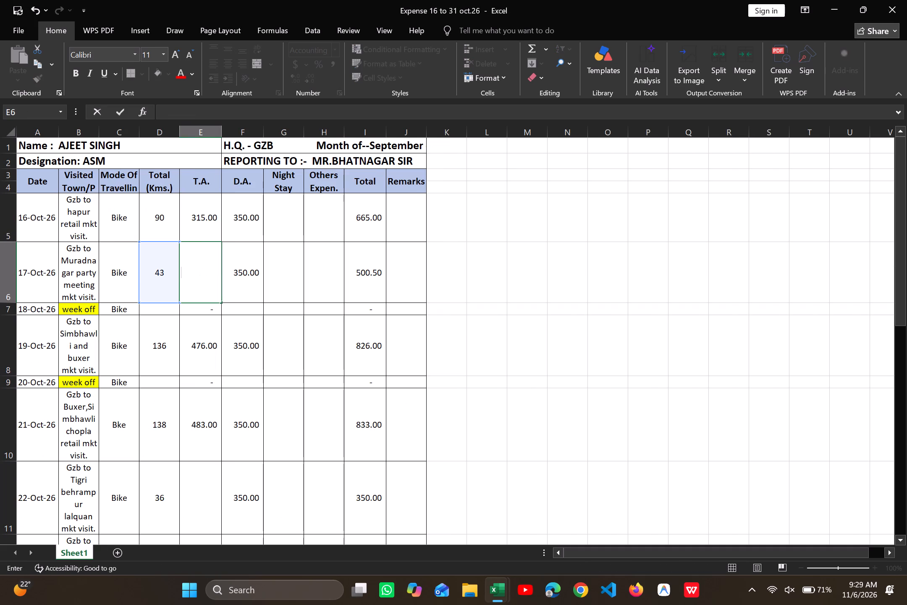
{"action": "left_click", "coordinate": [202, 342]}
{"action": "key", "text": "ctrl+s"}
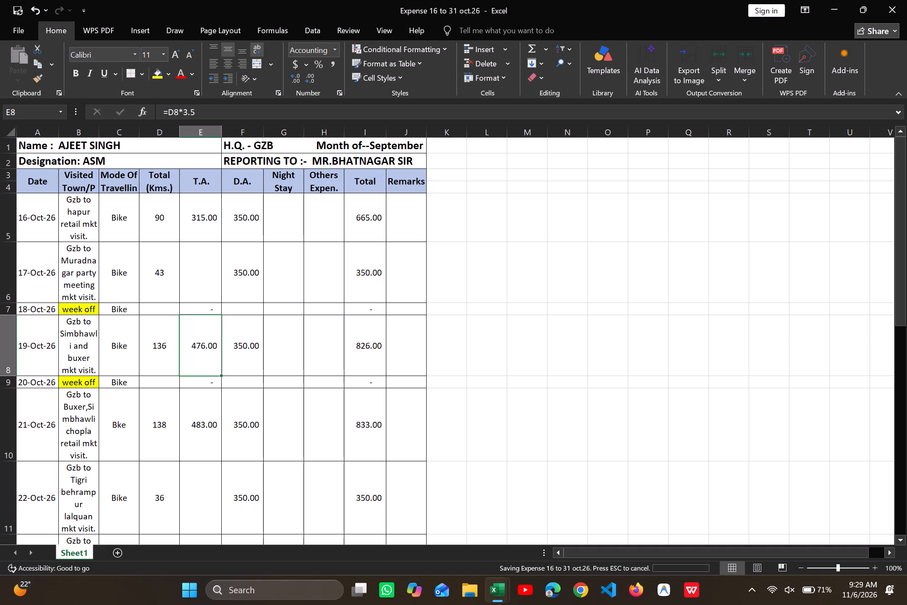
{"action": "key", "text": "Right"}
{"action": "key", "text": "ctrl+s"}
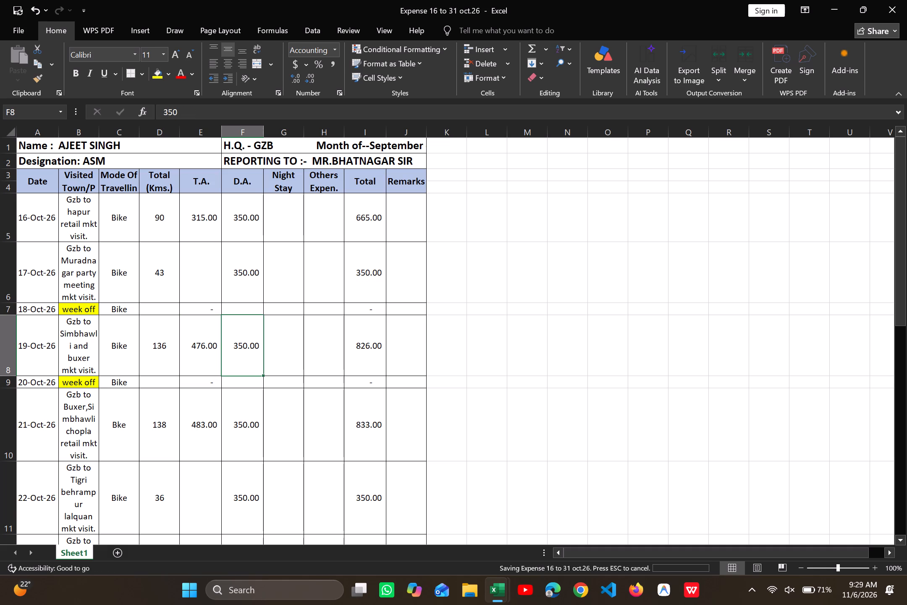
Switch to the Expense 1 To 15 October-26 workbook to consult its entries.
{"action": "key", "text": "alt+Tab"}
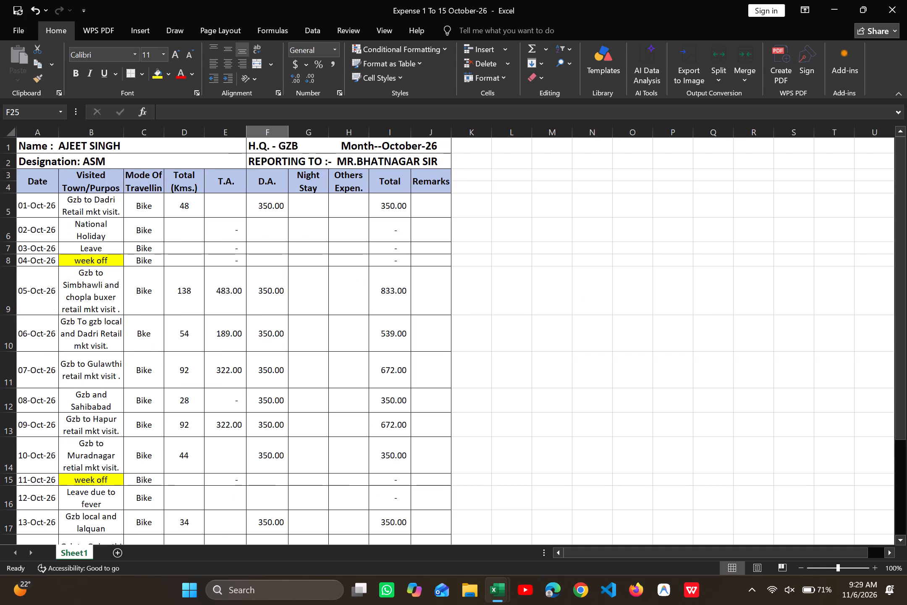
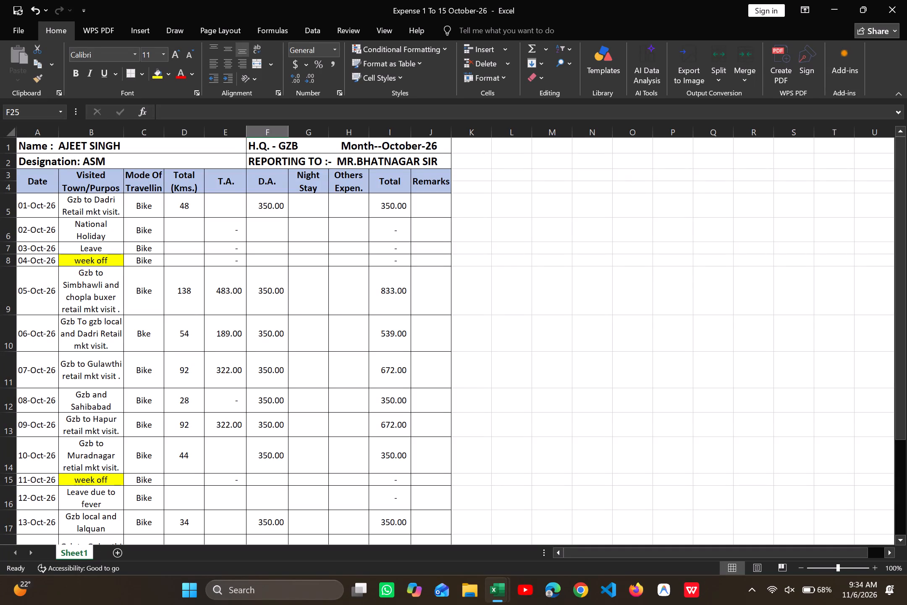
Return to the Expense 16 to 31 oct.26 workbook and remove the yellow highlight from the 20-Oct-26 visit cell.
{"action": "key", "text": "alt+Tab"}
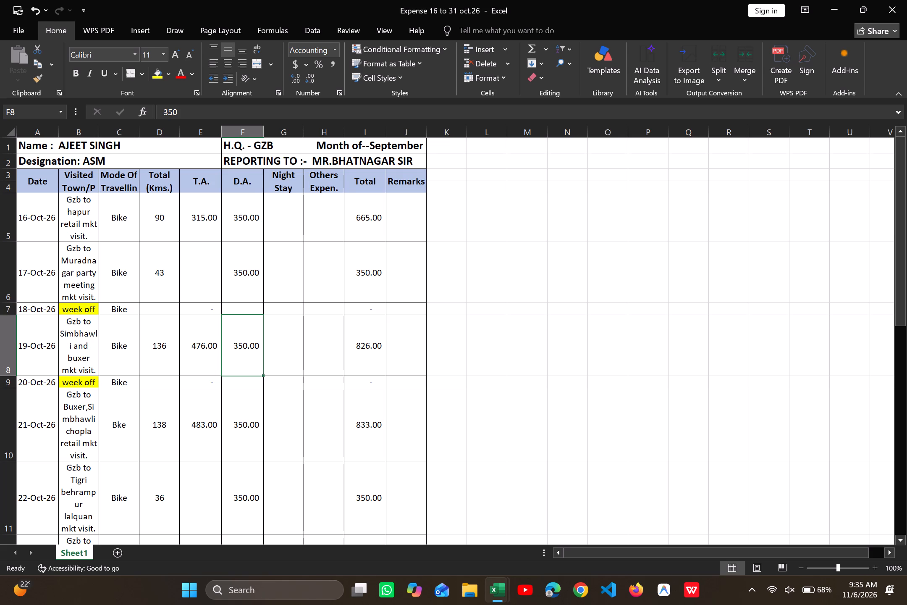
{"action": "left_click", "coordinate": [86, 389]}
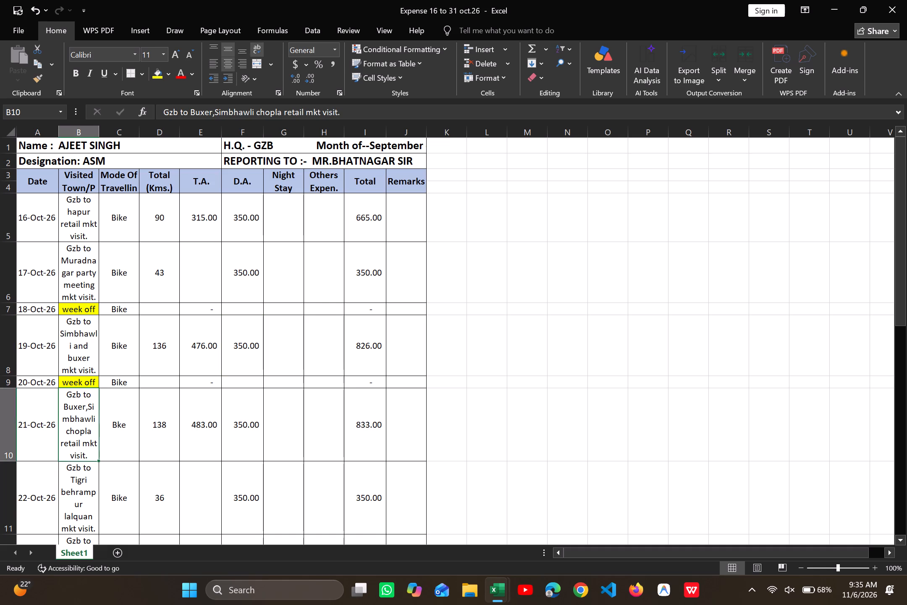
{"action": "left_click", "coordinate": [71, 385]}
{"action": "left_click", "coordinate": [156, 73]}
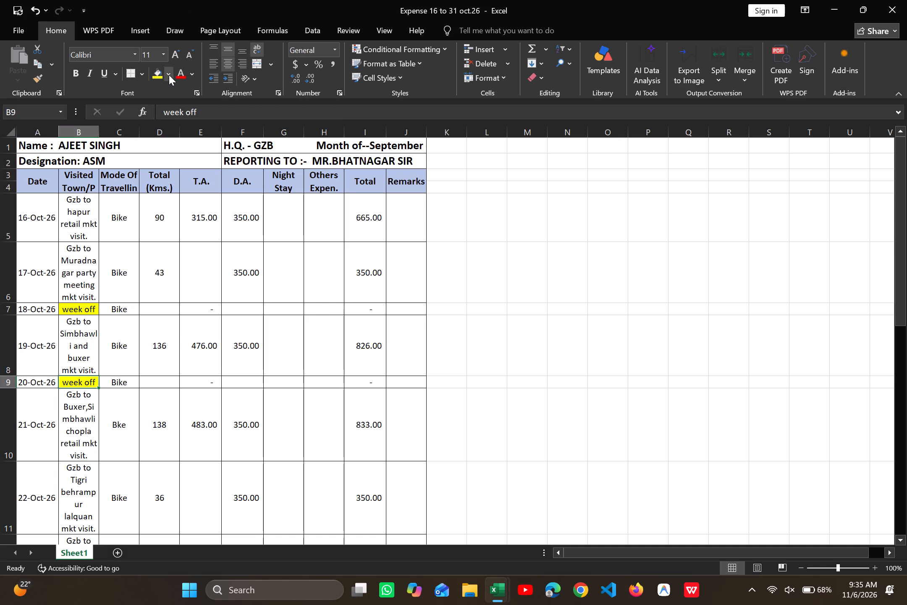
{"action": "left_click", "coordinate": [169, 70]}
{"action": "left_click", "coordinate": [165, 125]}
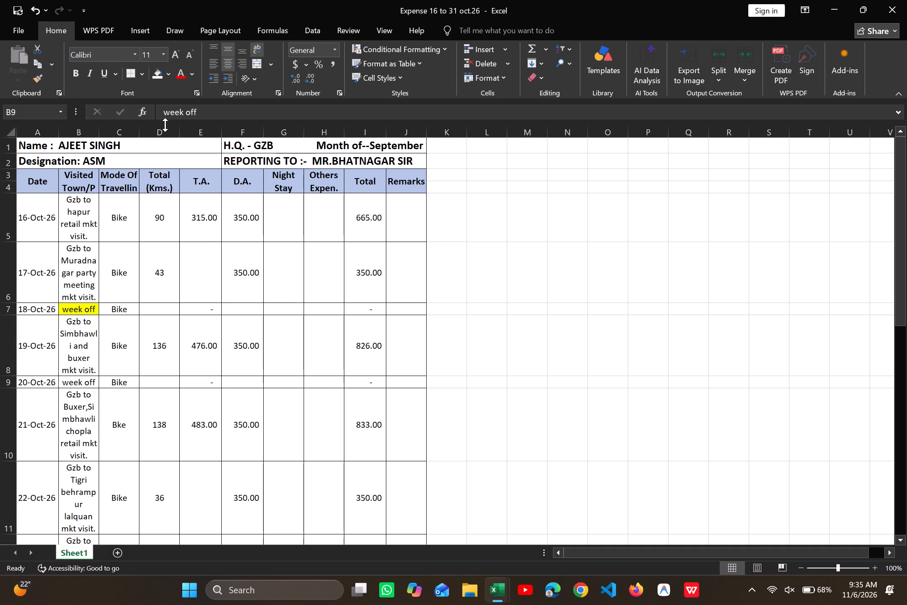
Replace the 20-Oct-26 visit entry with "Holiday" and save the workbook.
{"action": "left_click", "coordinate": [83, 379]}
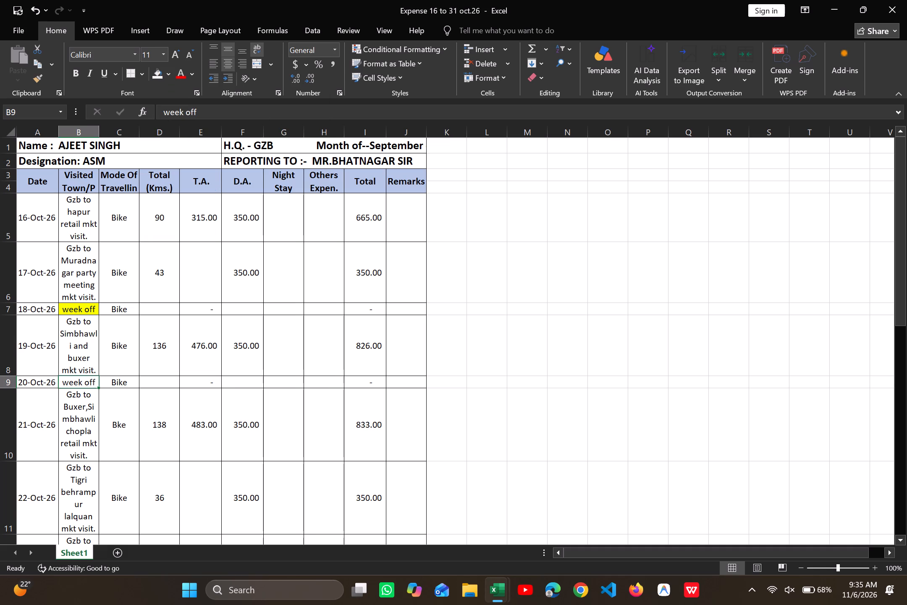
{"action": "key", "text": "BackSpace"}
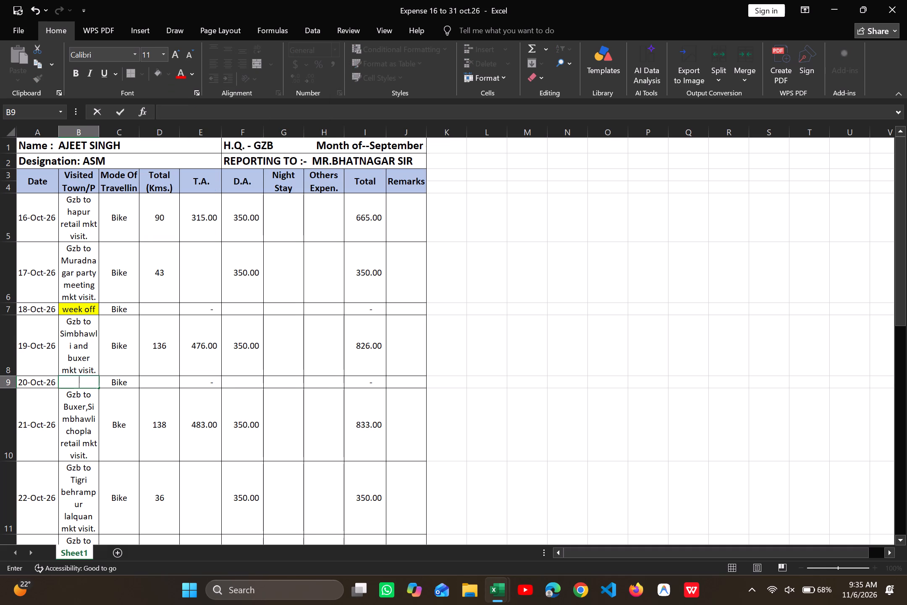
{"action": "key", "text": "shift+h"}
{"action": "type", "text": "oliday"}
{"action": "key", "text": "Right"}
{"action": "key", "text": "ctrl+s"}
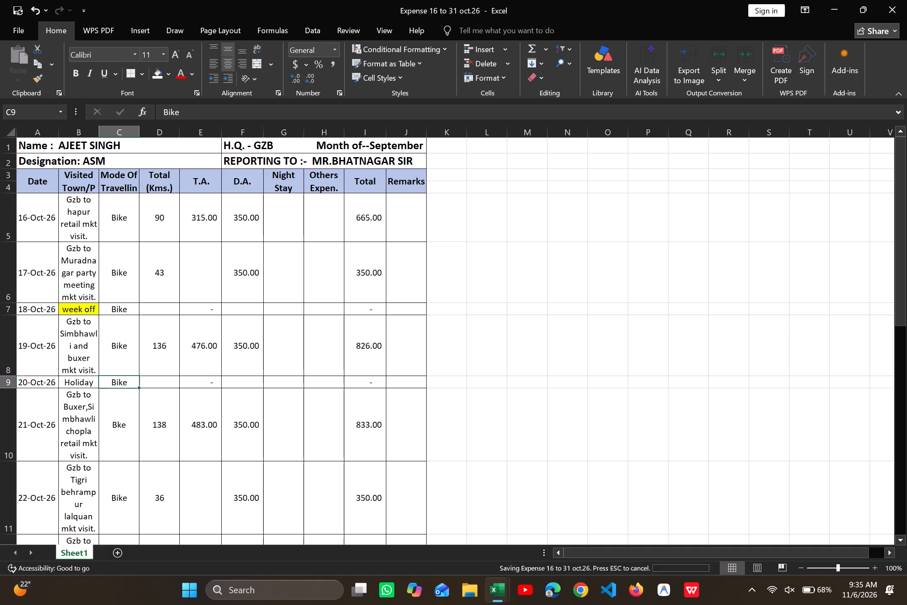
Clear the mode of travelling for 20-Oct-26 and save the workbook.
{"action": "key", "text": "BackSpace"}
{"action": "key", "text": "Right"}
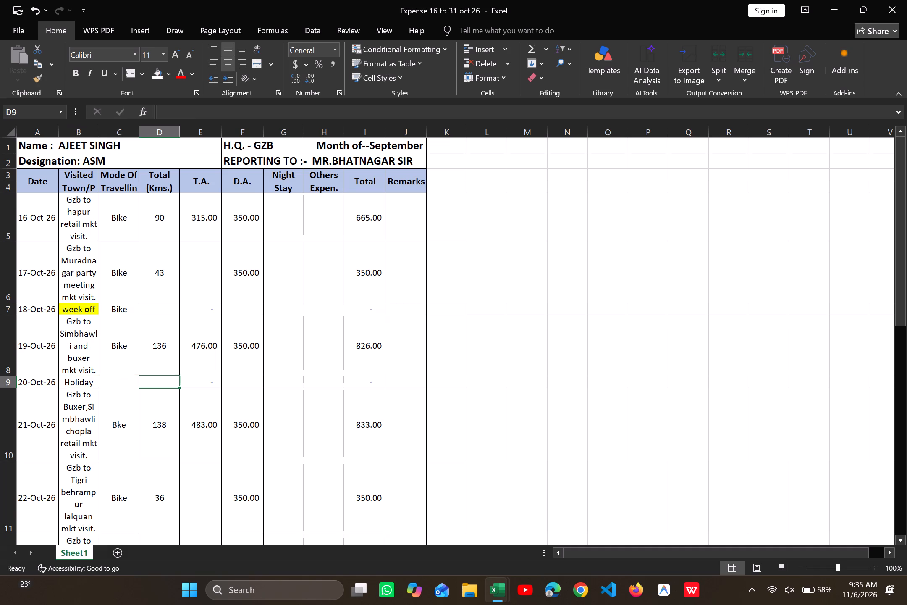
{"action": "key", "text": "ctrl+s"}
Replace the 21-Oct-26 visit with "Gzb to Gulawthi retail mkt visit ." and save the workbook.
{"action": "left_click", "coordinate": [93, 421]}
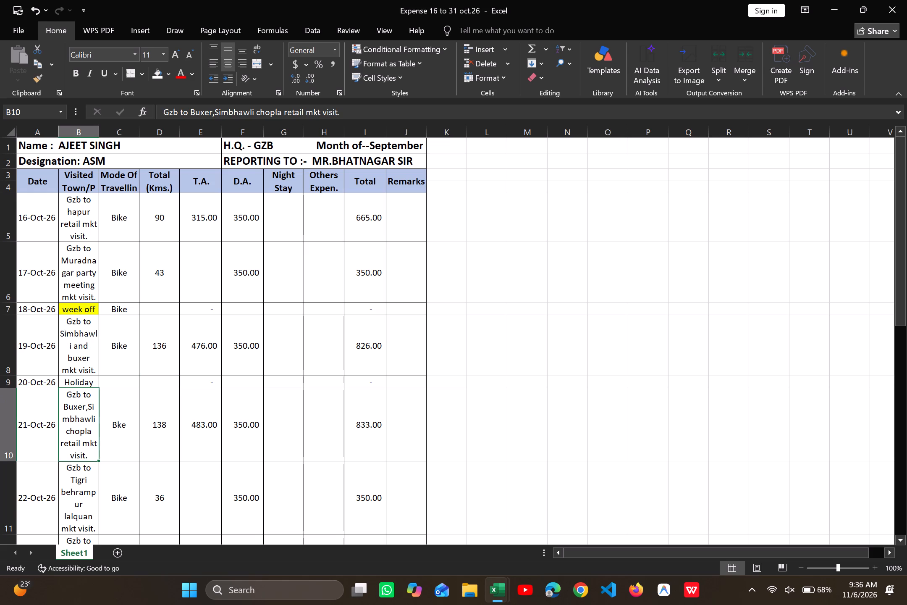
{"action": "key", "text": "BackSpace"}
{"action": "type", "text": "Gzb to"}
{"action": "key", "text": "space"}
{"action": "type", "text": "Gula"}
{"action": "key", "text": "Return"}
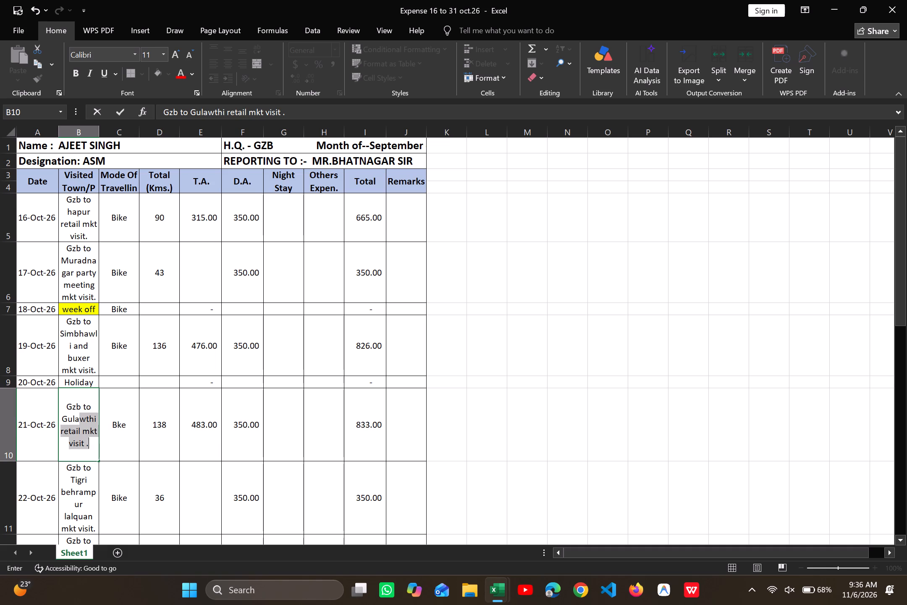
{"action": "key", "text": "ctrl+s"}
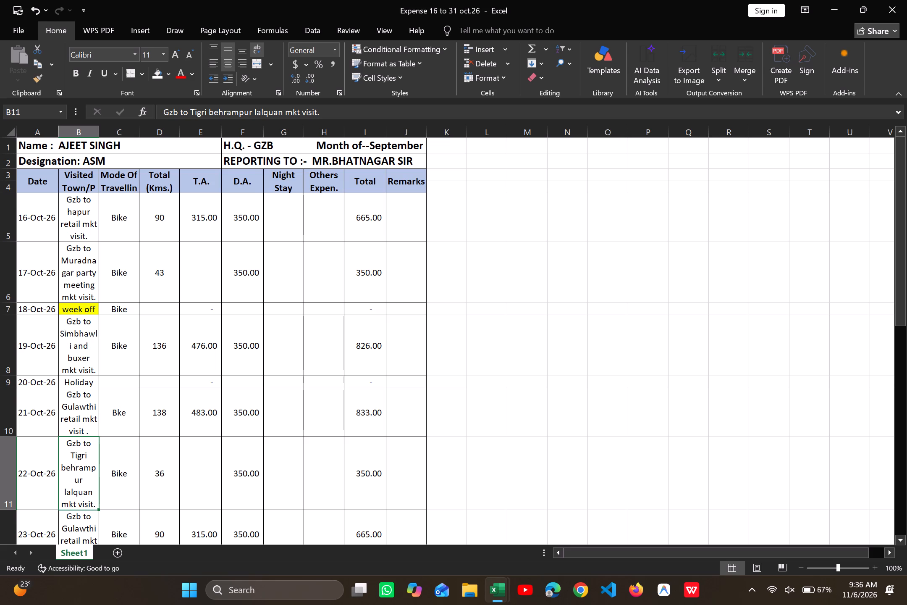
{"action": "key", "text": "ctrl+s"}
Set the 21-Oct-26 total kilometres to 92, save, and check against the Gulawthi entry in the Expense 1 To 15 October-26 workbook.
{"action": "key", "text": "alt+Tab"}
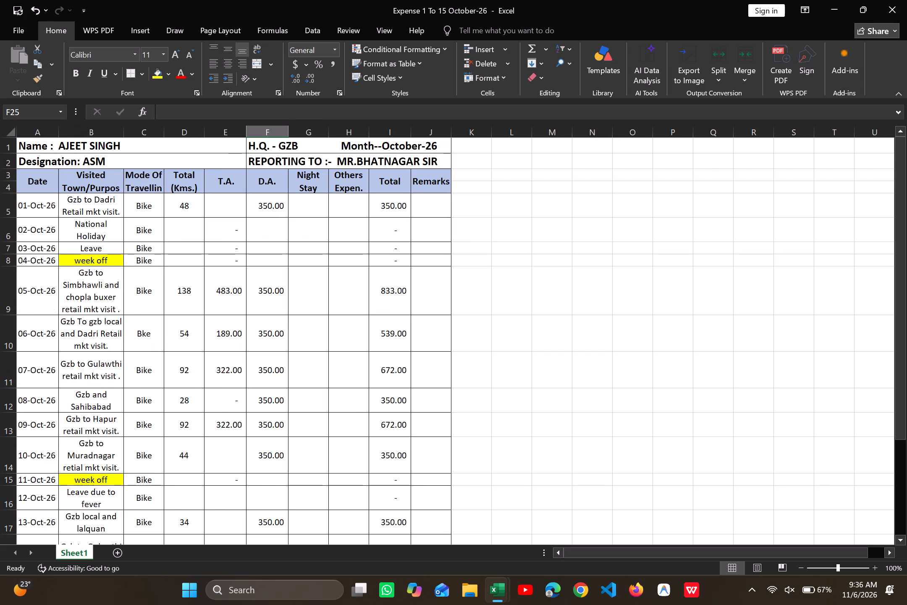
{"action": "key", "text": "alt+Tab"}
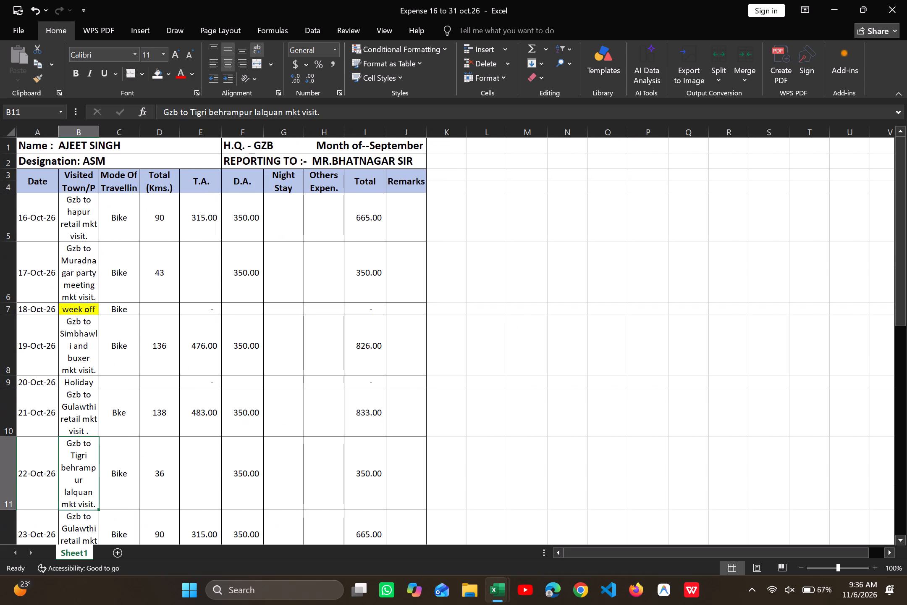
{"action": "left_click", "coordinate": [166, 424]}
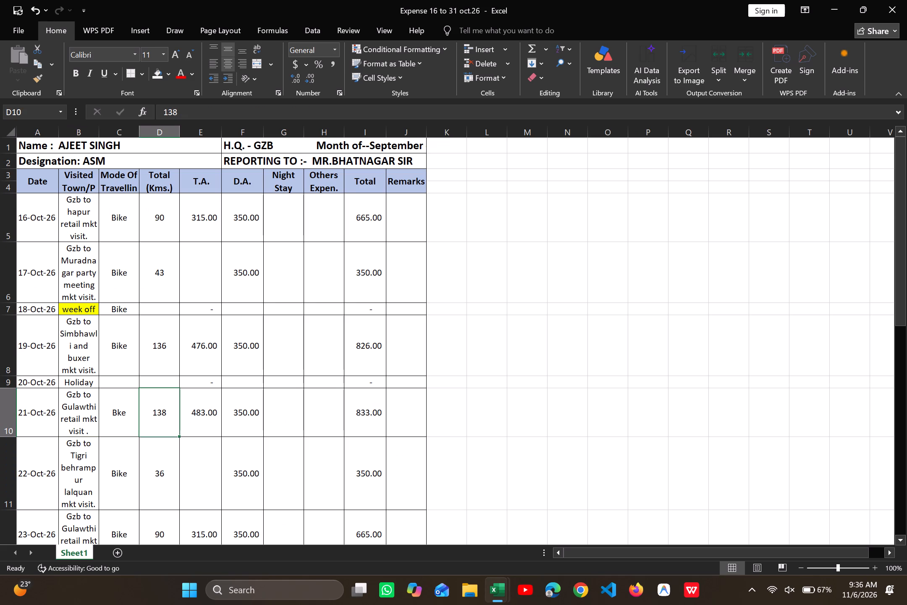
{"action": "key", "text": "9"}
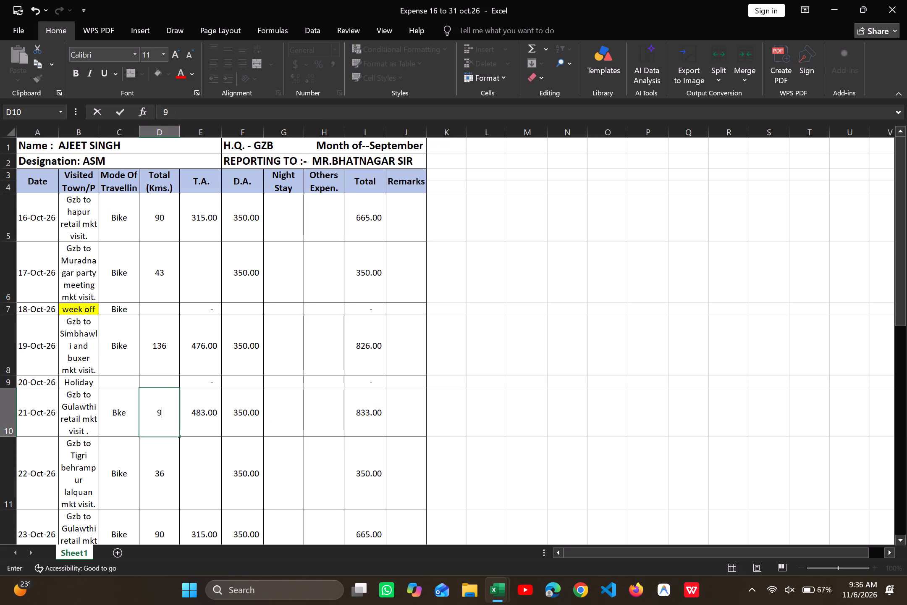
{"action": "key", "text": "2"}
{"action": "key", "text": "Right"}
{"action": "key", "text": "ctrl+s"}
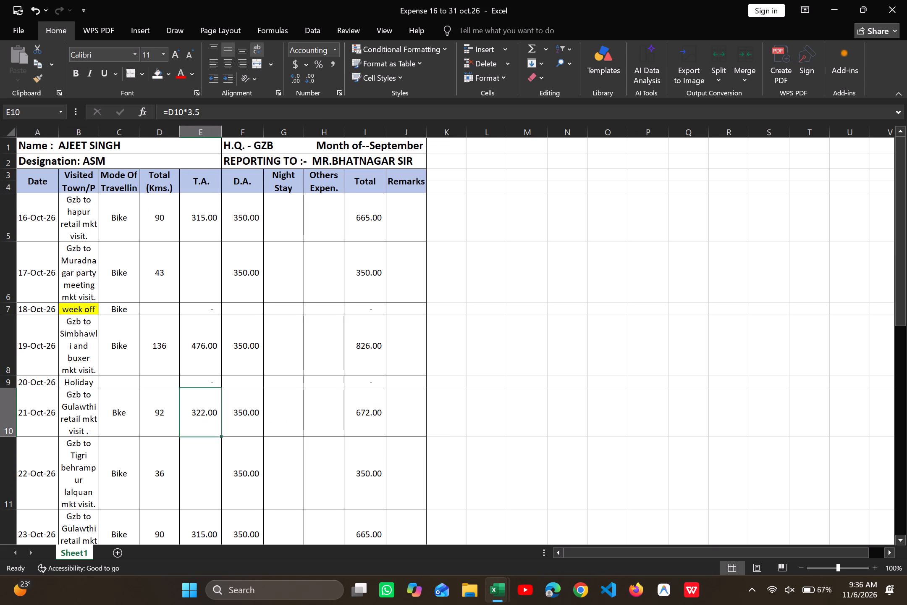
{"action": "key", "text": "alt+Tab"}
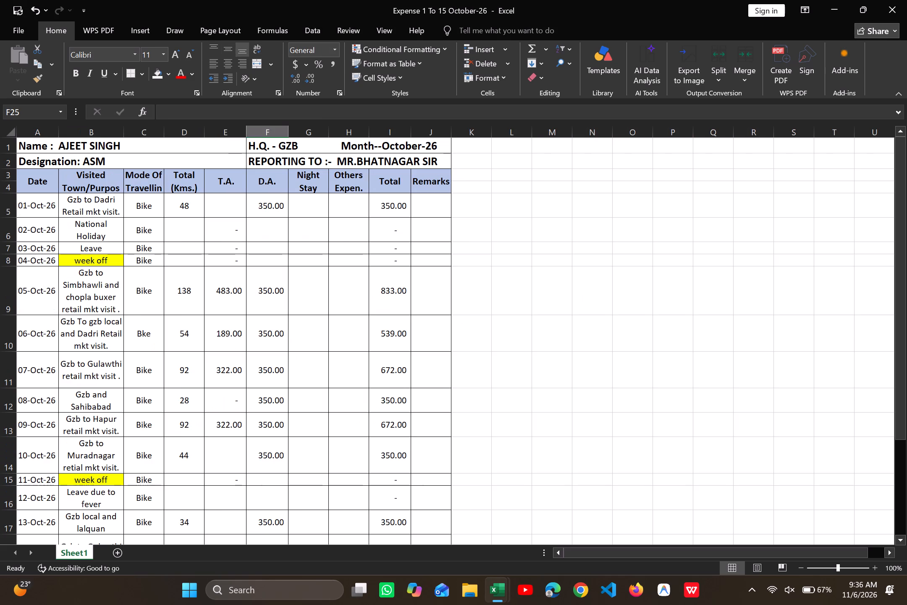
{"action": "key", "text": "alt+Tab"}
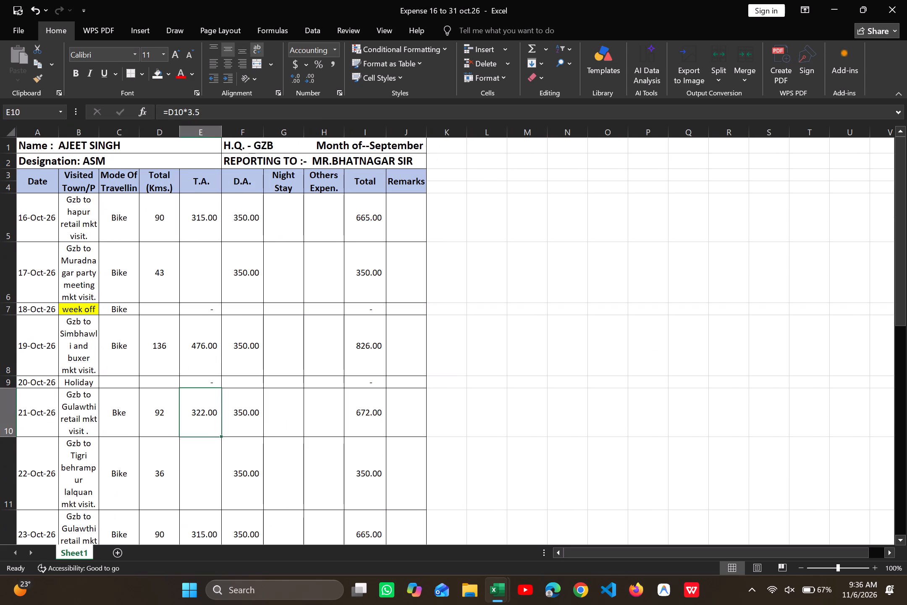
Replace the 22-Oct-26 visit with "Gzb to Loni Khekra new db meeting." and save the workbook.
{"action": "left_click", "coordinate": [86, 477]}
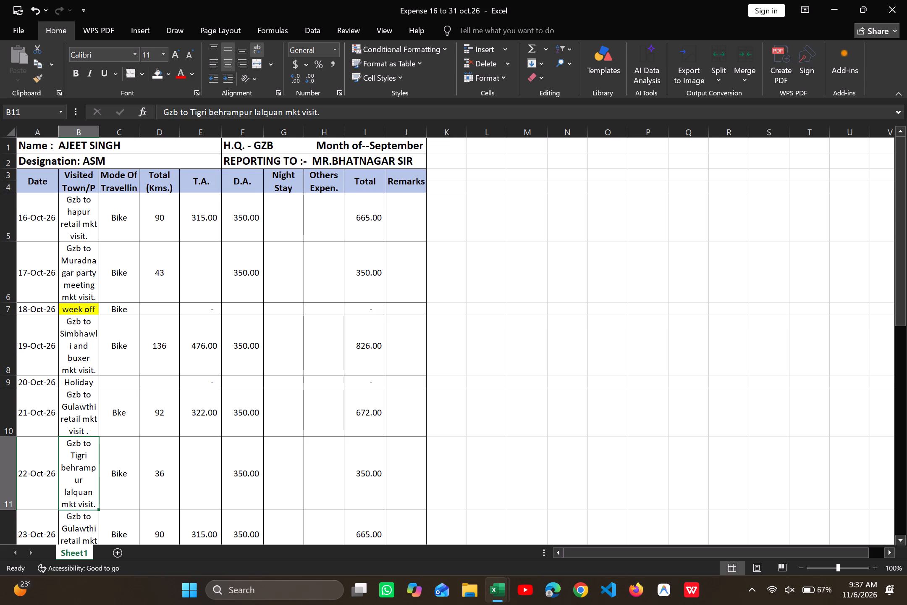
{"action": "left_click", "coordinate": [79, 475]}
{"action": "key", "text": "BackSpace"}
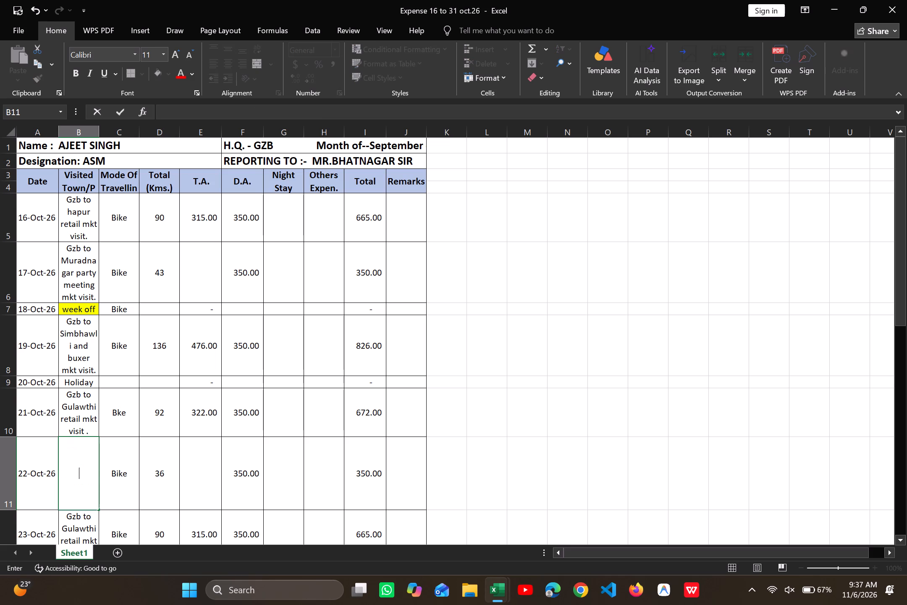
{"action": "type", "text": "Gzb to Loni"}
{"action": "key", "text": "space"}
{"action": "type", "text": "Khekra"}
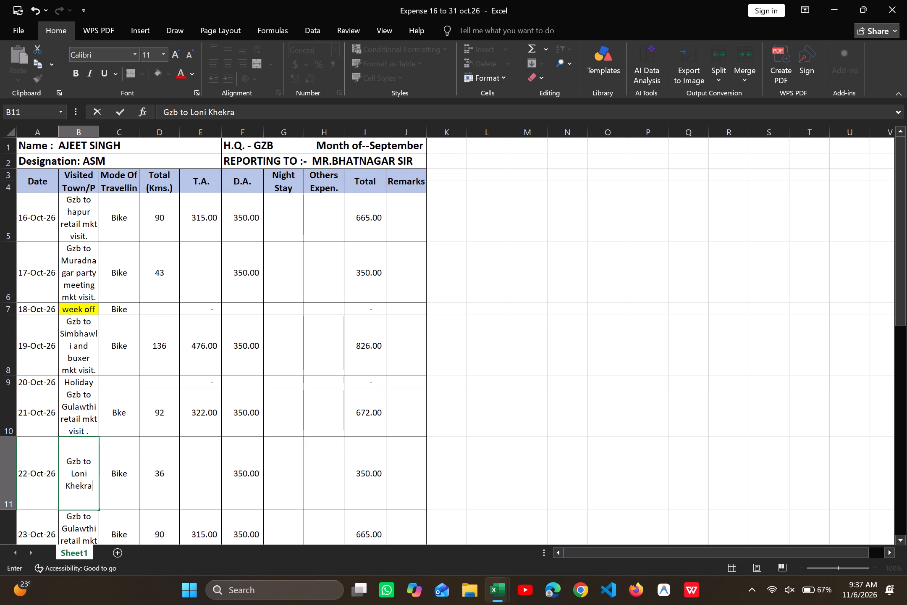
{"action": "key", "text": "space"}
{"action": "type", "text": "new"}
{"action": "key", "text": "space"}
{"action": "type", "text": "db meeting."}
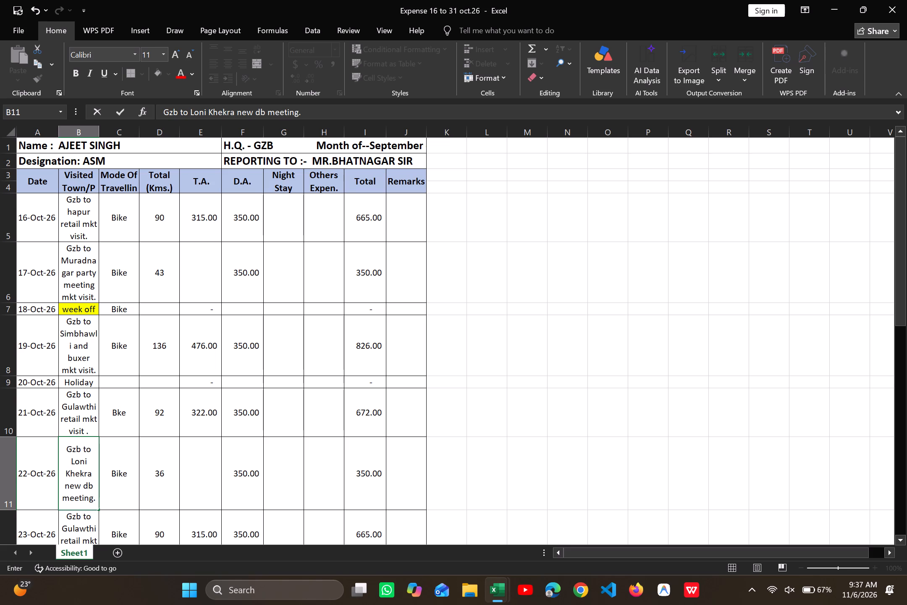
{"action": "left_click", "coordinate": [118, 483]}
{"action": "key", "text": "ctrl+s"}
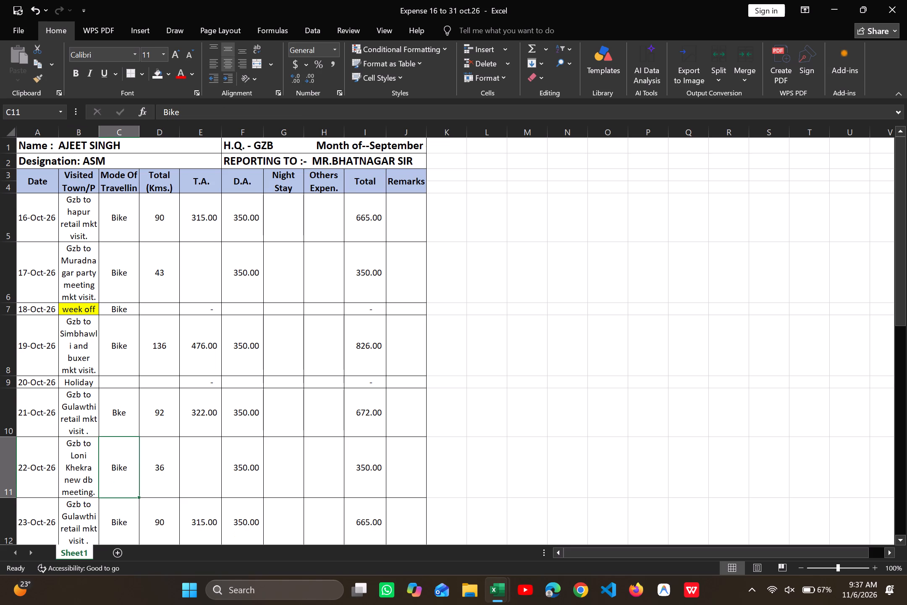
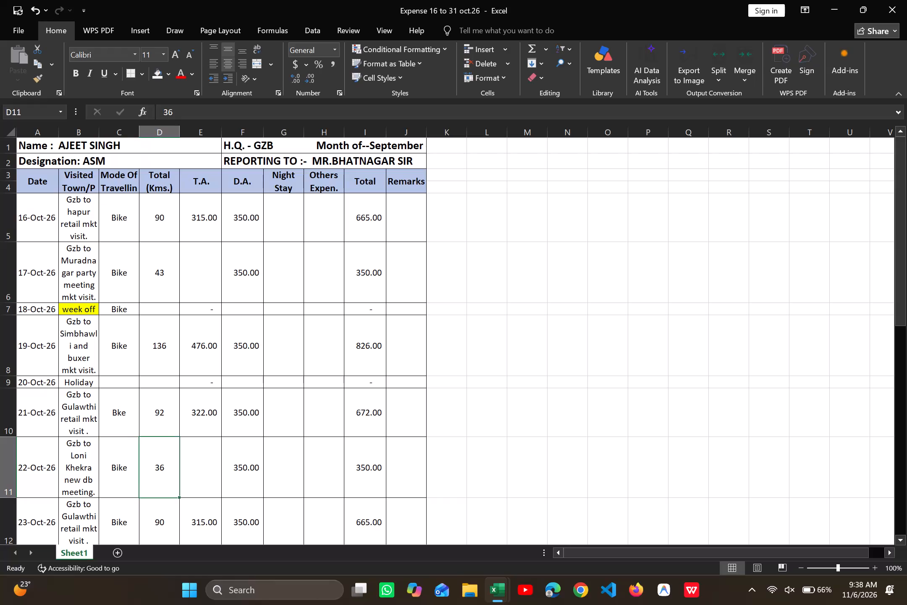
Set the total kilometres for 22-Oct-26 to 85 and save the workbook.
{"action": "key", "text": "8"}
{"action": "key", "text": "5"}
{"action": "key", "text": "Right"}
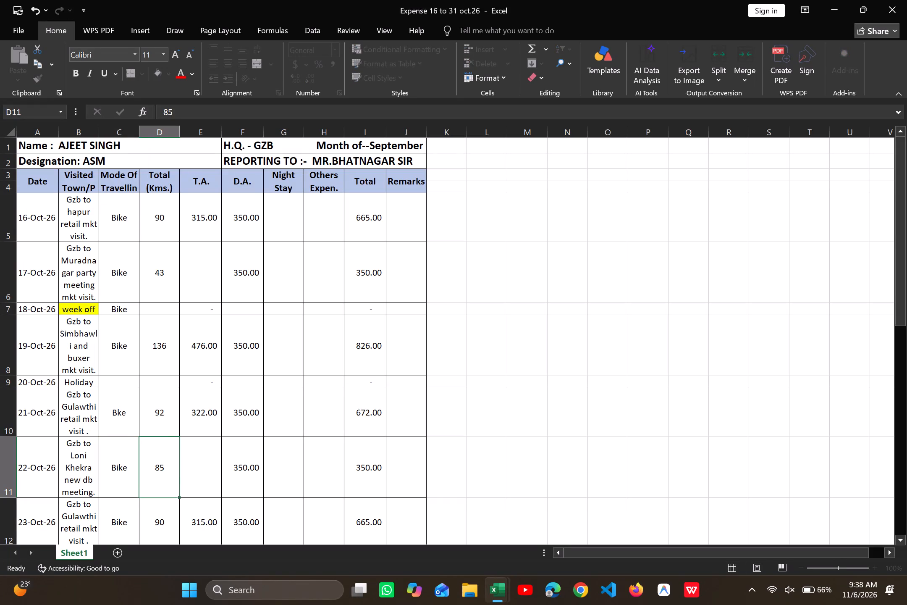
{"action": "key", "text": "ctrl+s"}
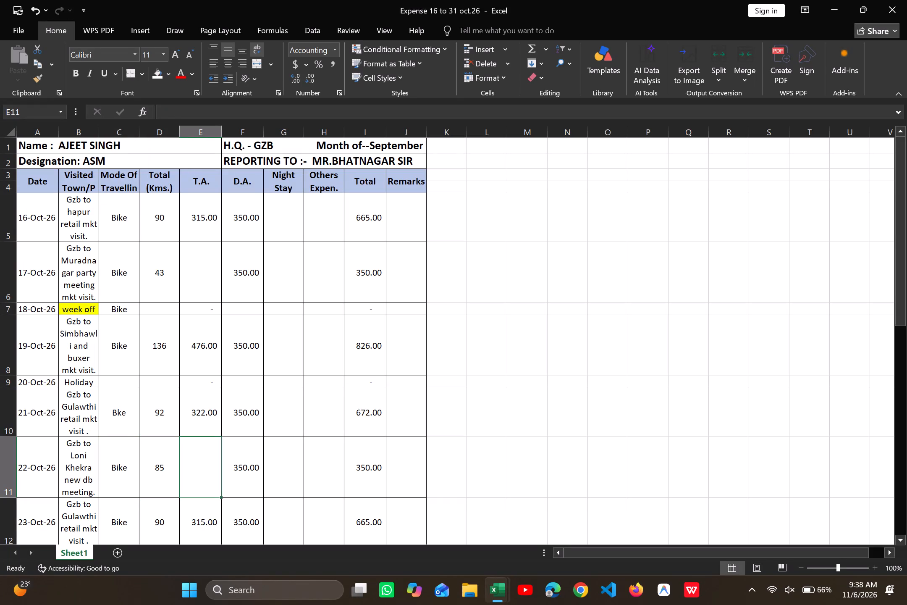
Set the total kilometres for 22-Oct-26 to 86 and save the workbook.
{"action": "left_click", "coordinate": [160, 477]}
{"action": "key", "text": "8"}
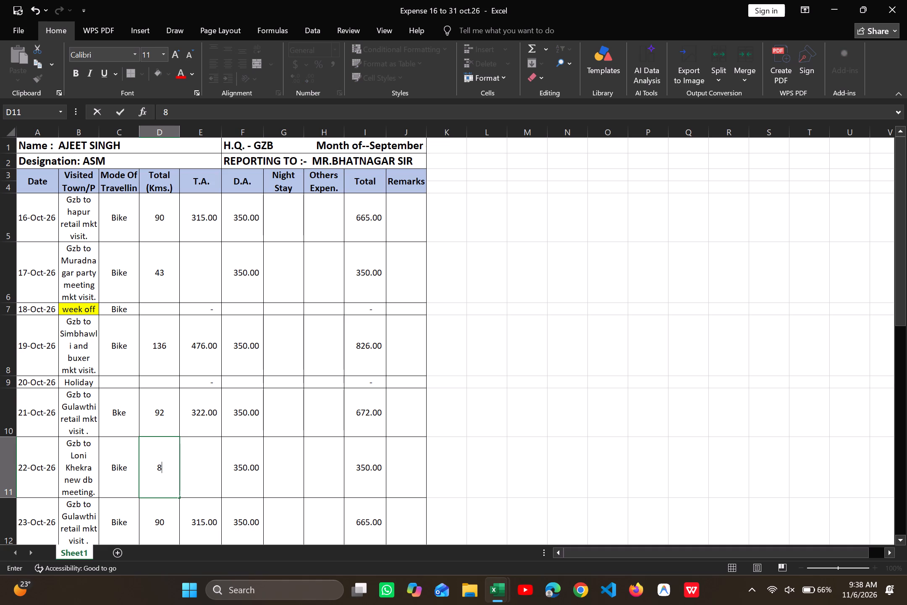
{"action": "key", "text": "6"}
{"action": "key", "text": "Right"}
{"action": "key", "text": "ctrl+s"}
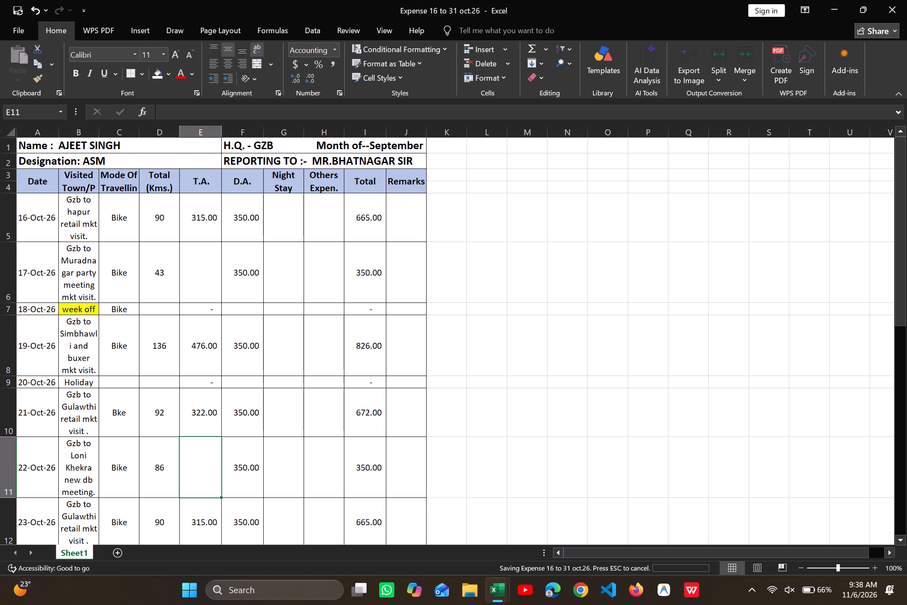
Fill the T.A. formula from 21-Oct-26 down to 22-Oct-26 and save the workbook.
{"action": "left_click", "coordinate": [197, 422]}
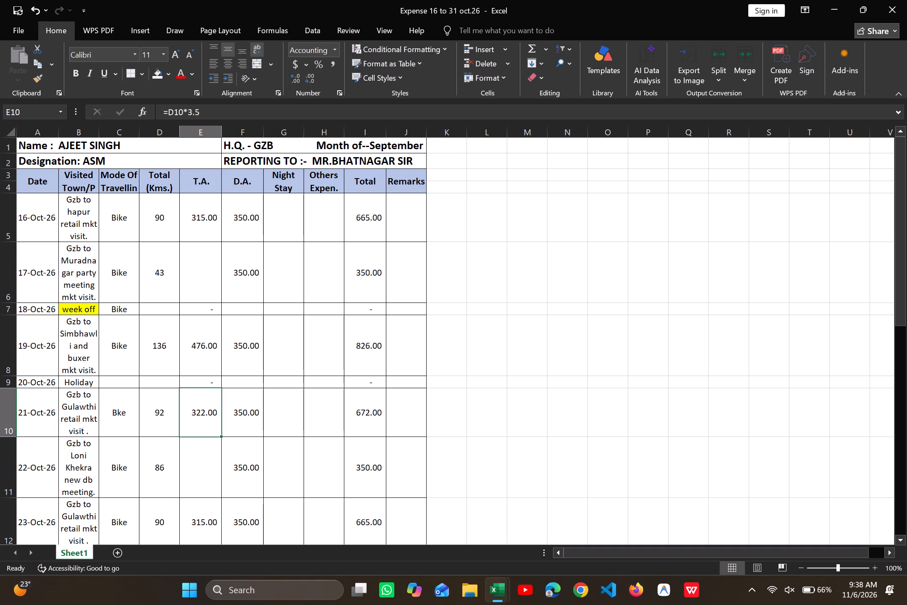
{"action": "left_click_drag", "start_coordinate": [219, 436], "coordinate": [214, 489]}
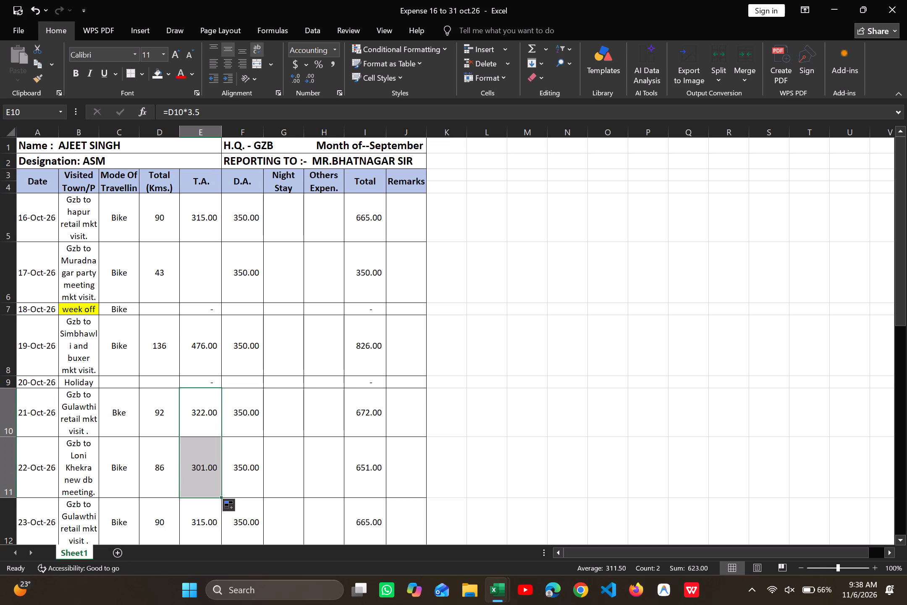
{"action": "key", "text": "ctrl+s"}
{"action": "left_click", "coordinate": [197, 484]}
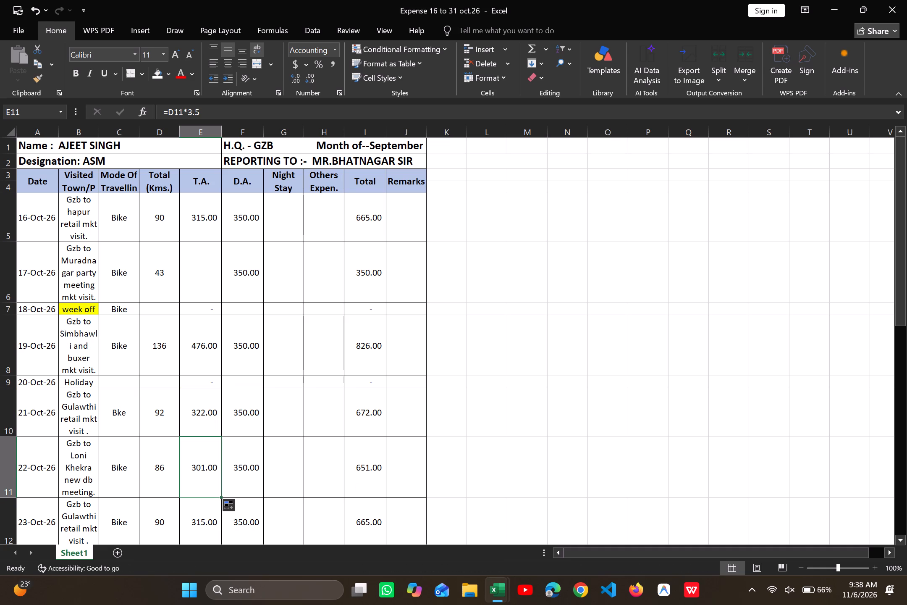
{"action": "key", "text": "ctrl+s"}
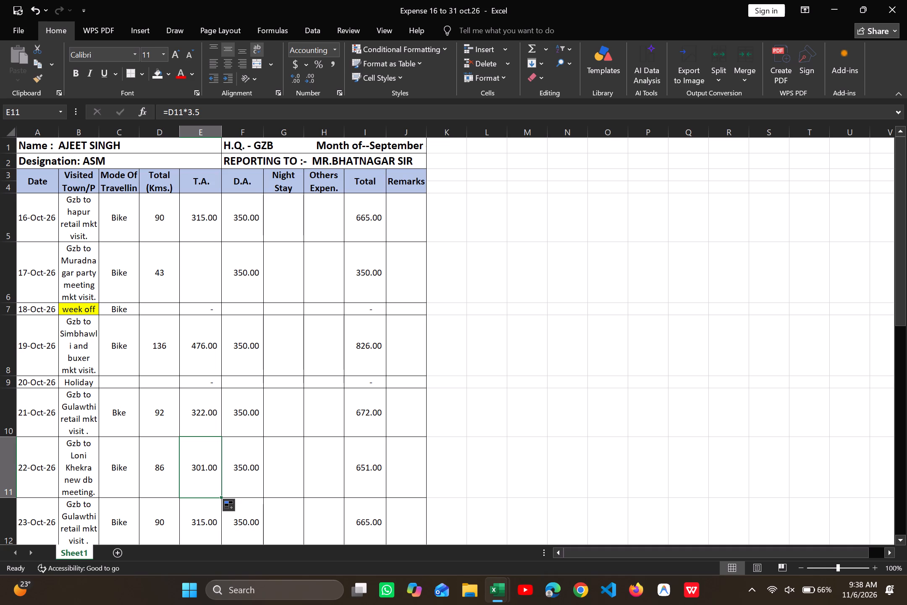
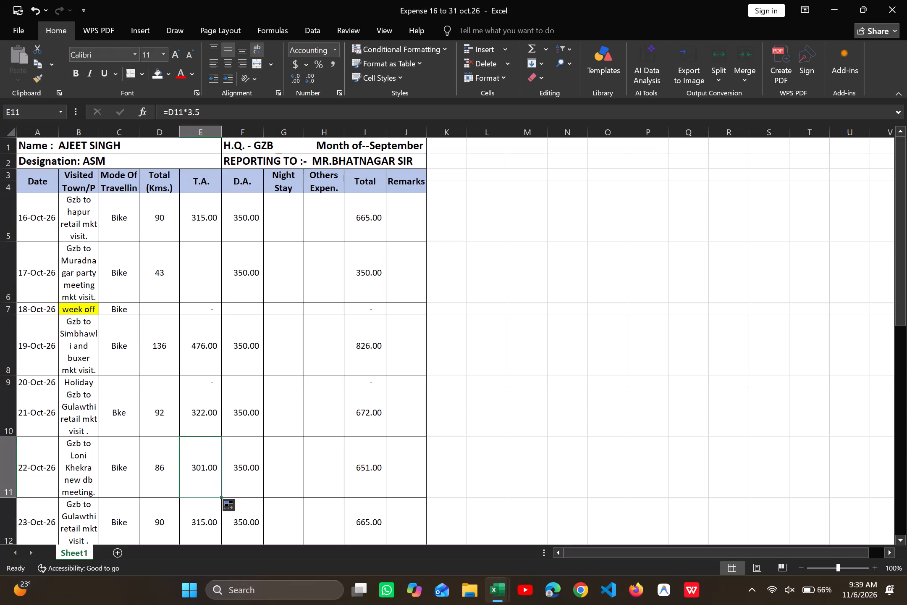
Set the visited town for 23-Oct-26 to "Gzb to hapur retail mkt visit." and save the workbook.
{"action": "left_click", "coordinate": [80, 523]}
{"action": "key", "text": "ctrl+s"}
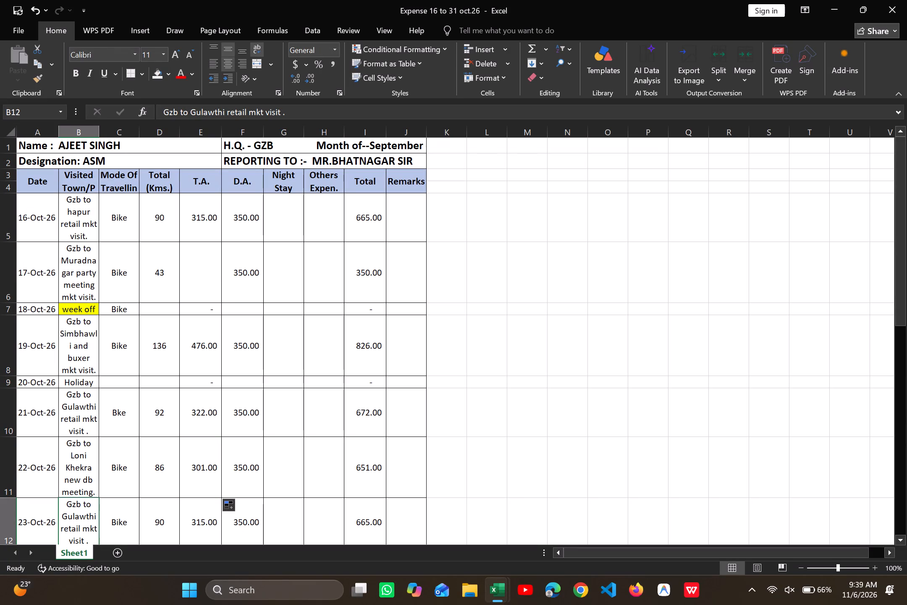
{"action": "type", "text": "Gzb to ha"}
{"action": "key", "text": "Return"}
{"action": "key", "text": "ctrl+s"}
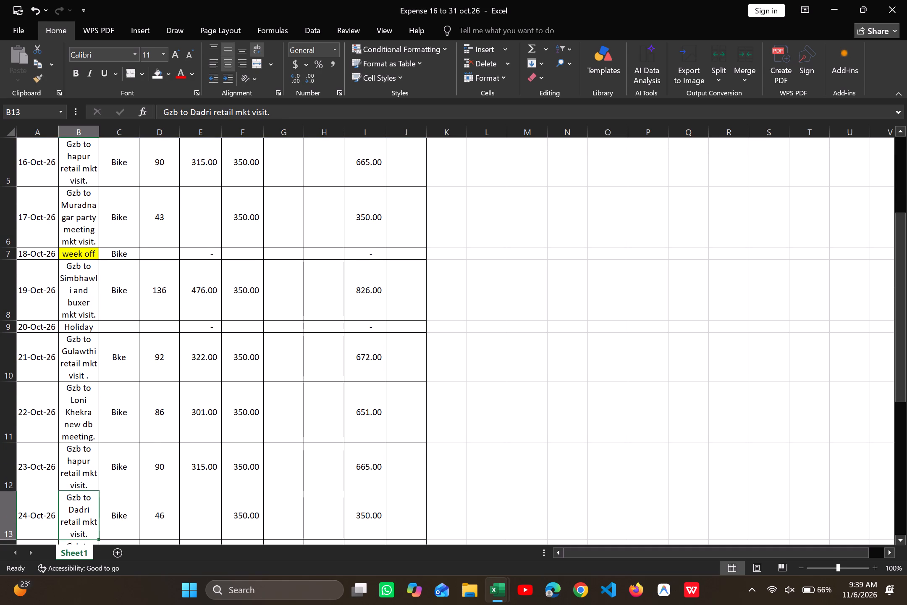
Set the total kilometres for 23-Oct-26 to 89 and save the workbook.
{"action": "left_click", "coordinate": [155, 474]}
{"action": "key", "text": "Right"}
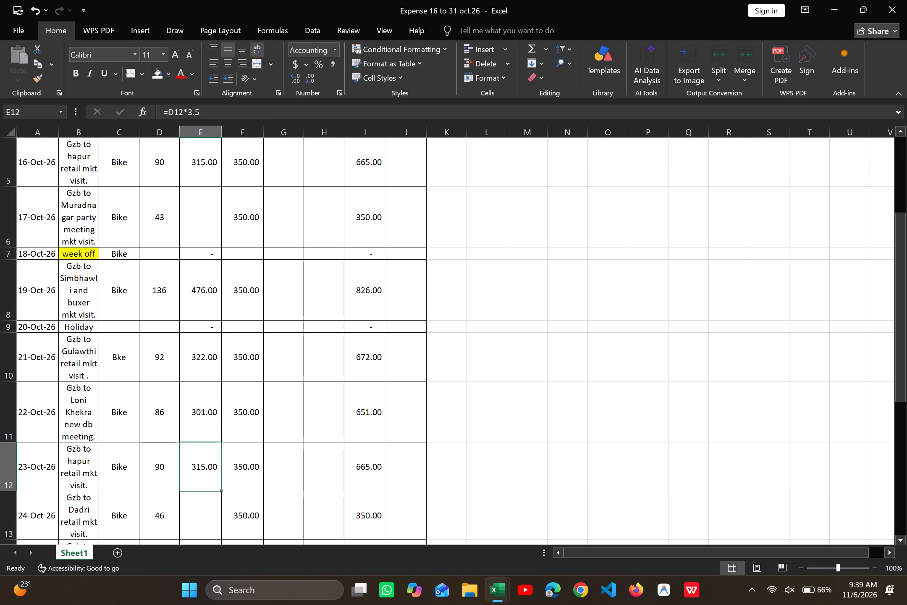
{"action": "key", "text": "ctrl+s"}
{"action": "scroll", "coordinate": [155, 474], "scroll_direction": "down", "scroll_amount": 2}
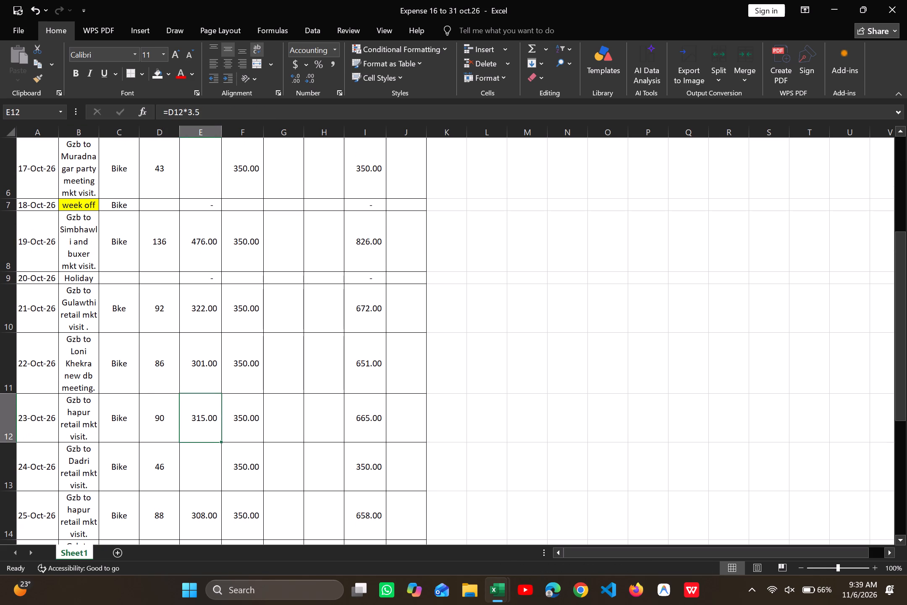
{"action": "left_click", "coordinate": [168, 429]}
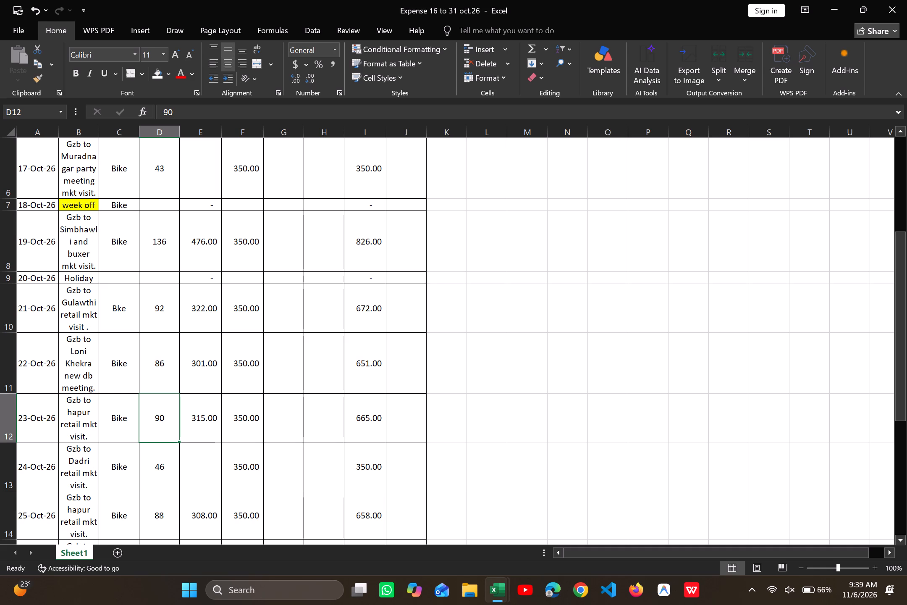
{"action": "type", "text": "89"}
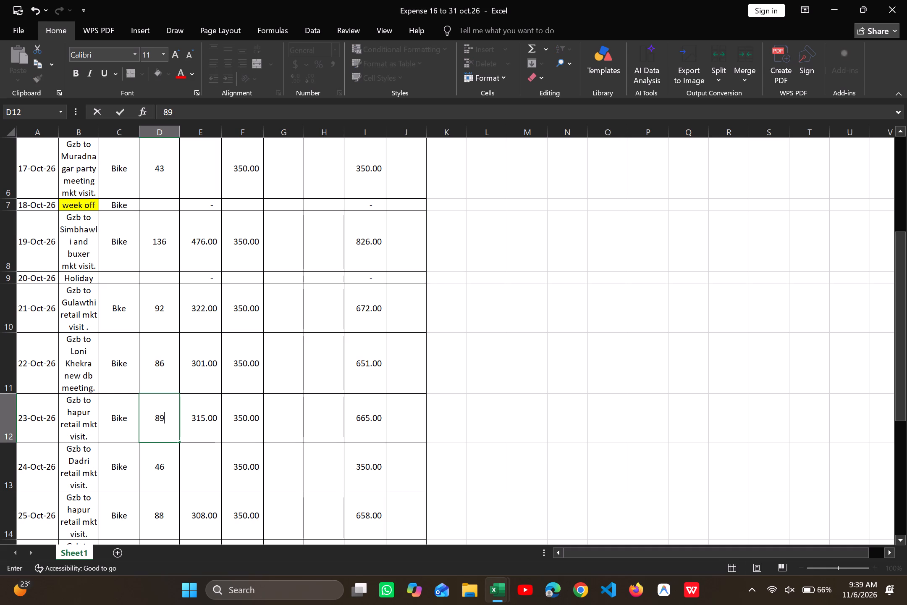
{"action": "key", "text": "Right"}
{"action": "key", "text": "ctrl+s"}
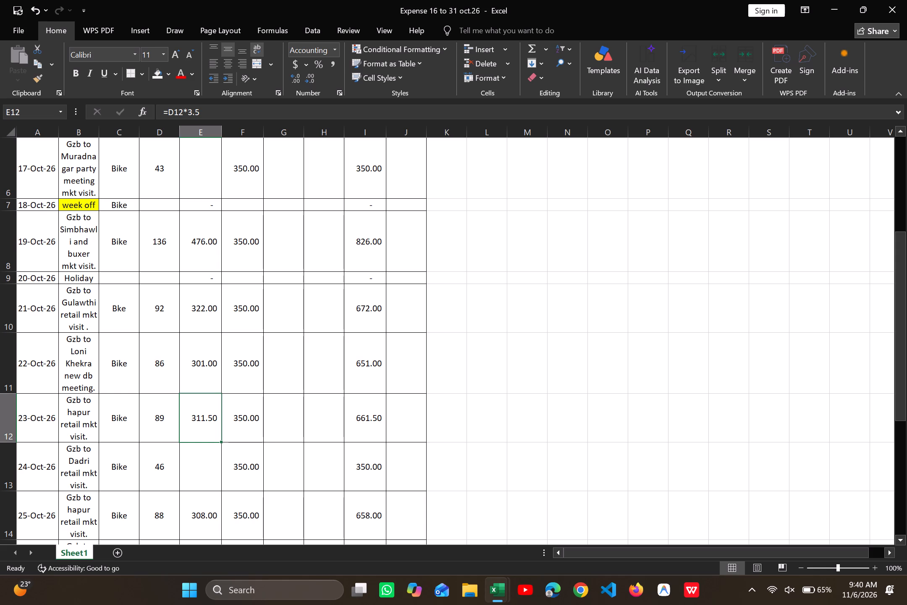
Review the 24-Oct-26 row's visit, kilometres and D.A., consulting the Expense 1 To 15 October-26 workbook for reference.
{"action": "left_click", "coordinate": [84, 468]}
{"action": "key", "text": "ctrl+s"}
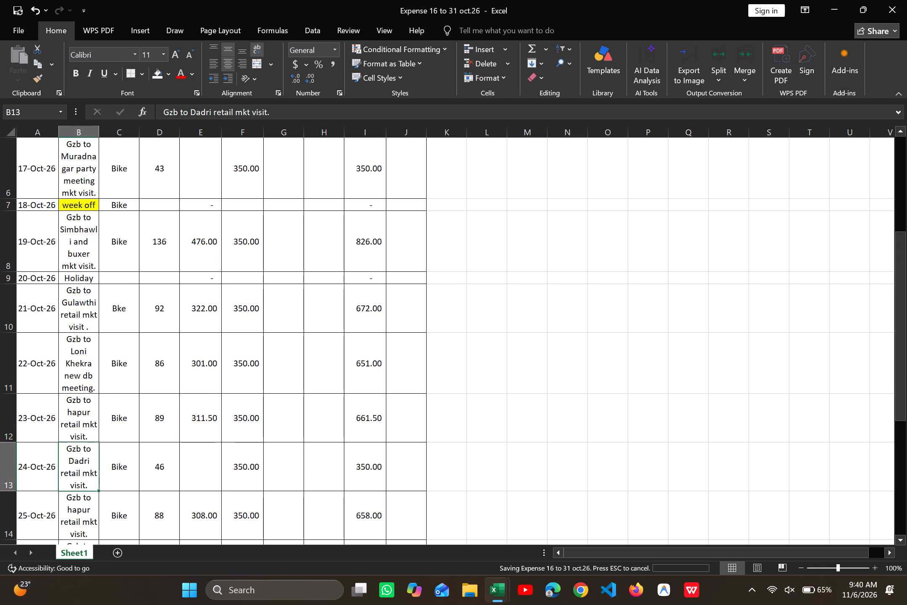
{"action": "key", "text": "Right"}
{"action": "key", "text": "Right"}
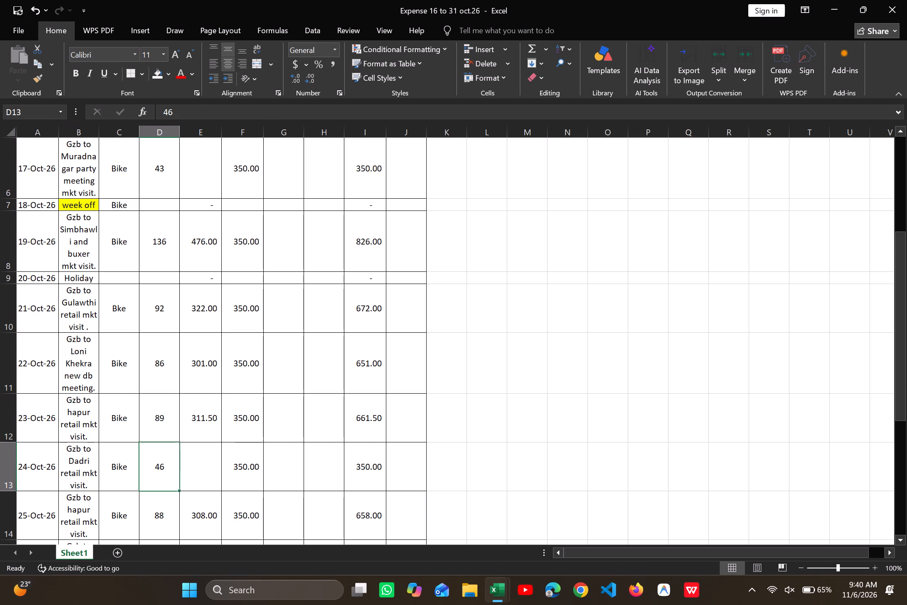
{"action": "key", "text": "alt+Tab"}
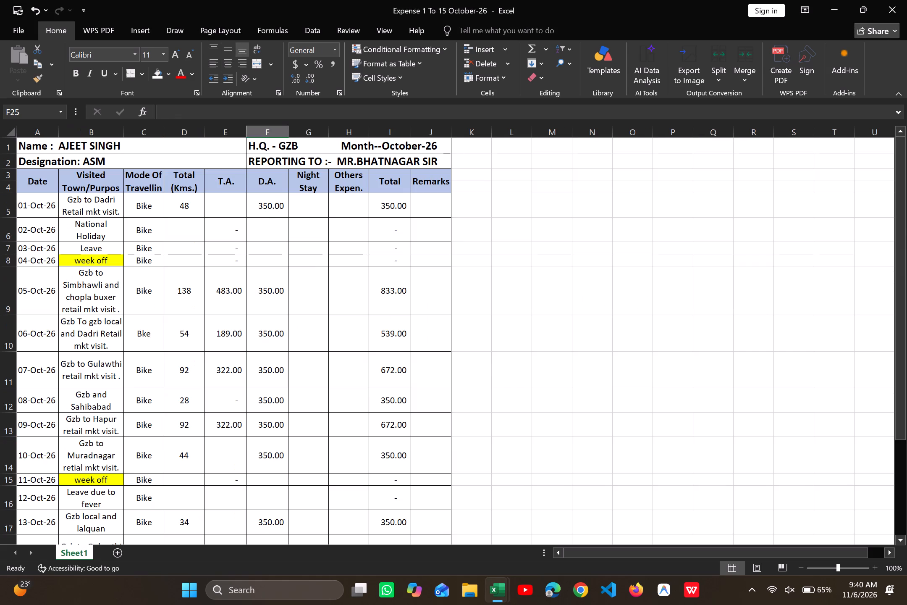
{"action": "key", "text": "alt+Tab"}
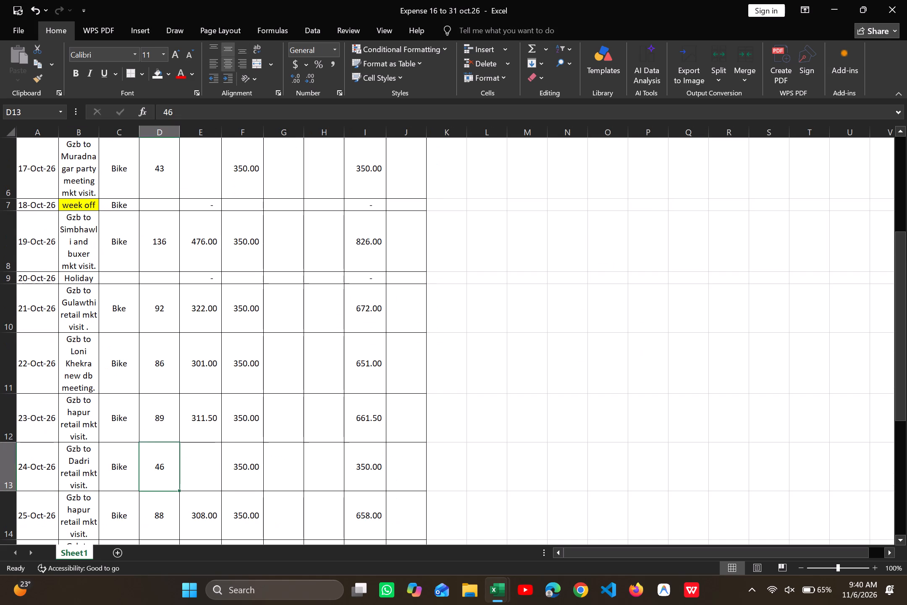
{"action": "key", "text": "Right"}
{"action": "key", "text": "Right"}
{"action": "key", "text": "ctrl+s"}
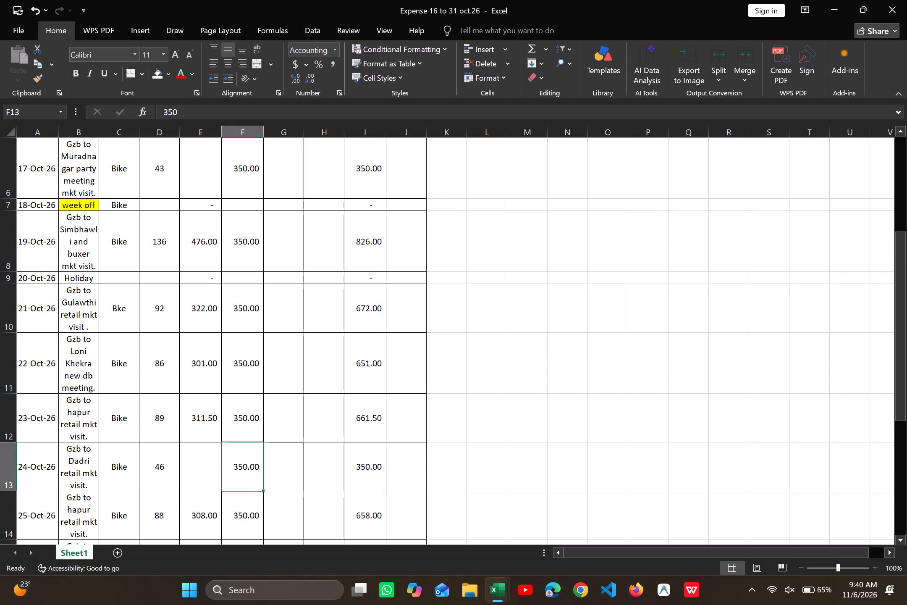
Set the visited town for 26-Oct-26 to "Gzb to Simbhawli and buxer mkt visit." and save the workbook.
{"action": "left_click", "coordinate": [75, 513]}
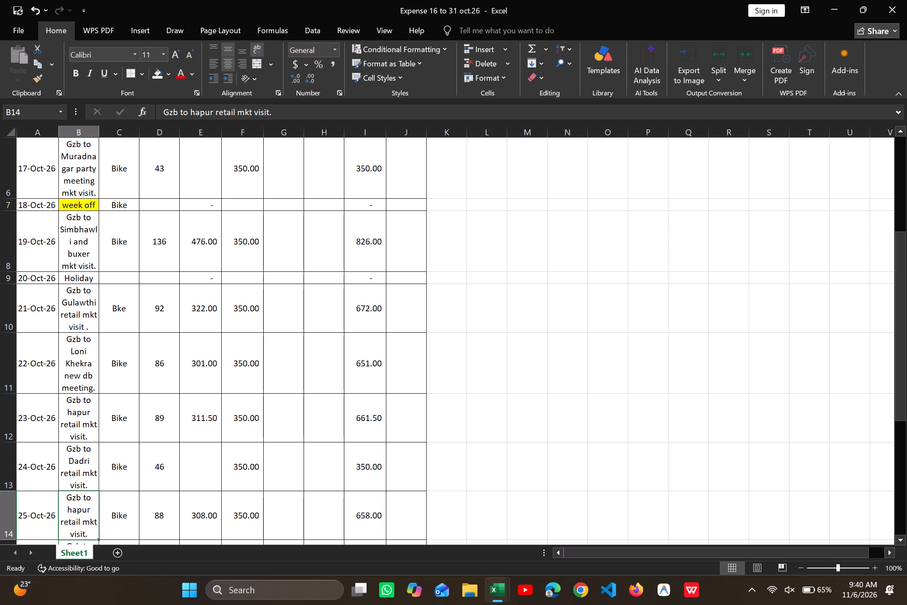
{"action": "scroll", "coordinate": [76, 444], "scroll_direction": "down", "scroll_amount": 2}
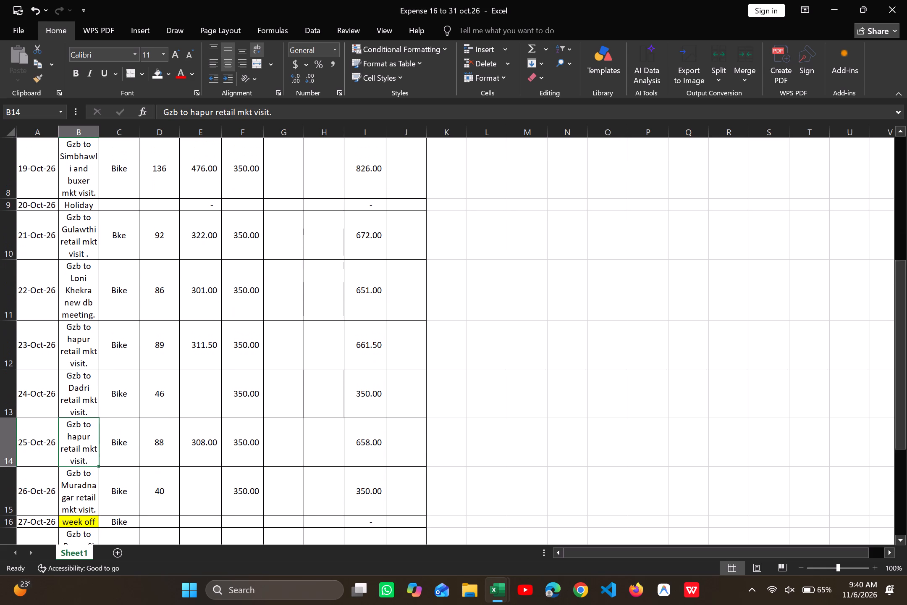
{"action": "left_click", "coordinate": [76, 482]}
{"action": "type", "text": "Gzb to"}
{"action": "key", "text": "space"}
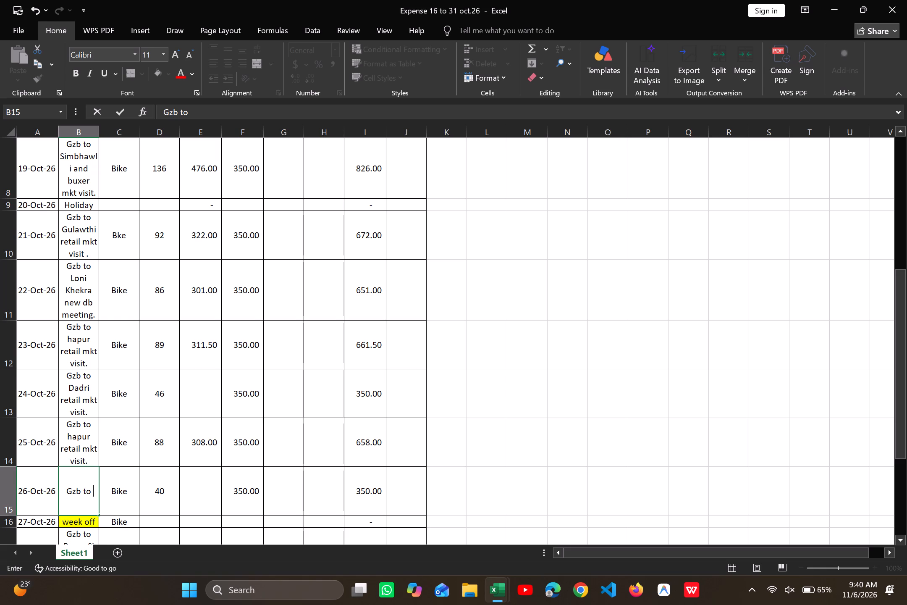
{"action": "type", "text": "dim"}
{"action": "key", "text": "BackSpace"}
{"action": "key", "text": "BackSpace"}
{"action": "key", "text": "BackSpace"}
{"action": "key", "text": "shift+s"}
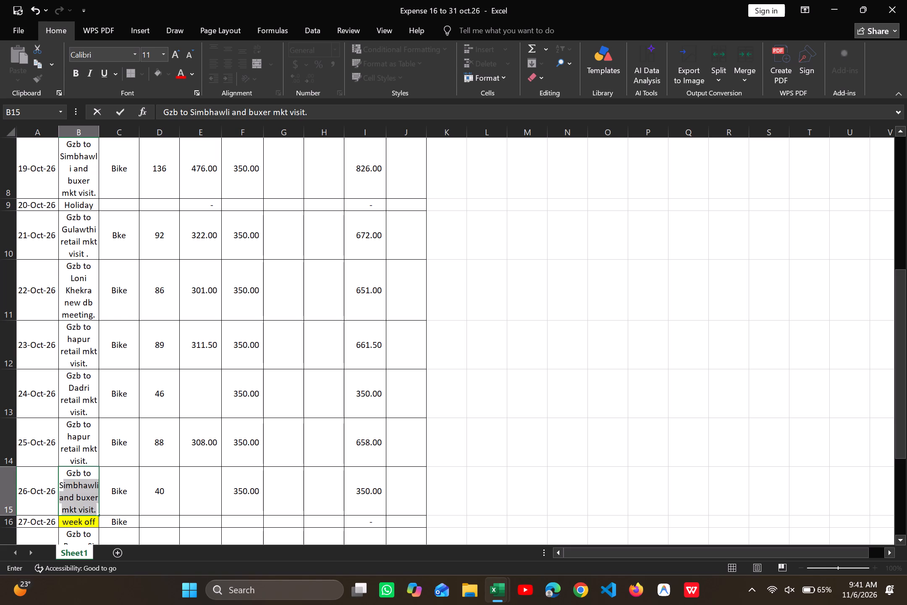
{"action": "key", "text": "Return"}
{"action": "key", "text": "ctrl+s"}
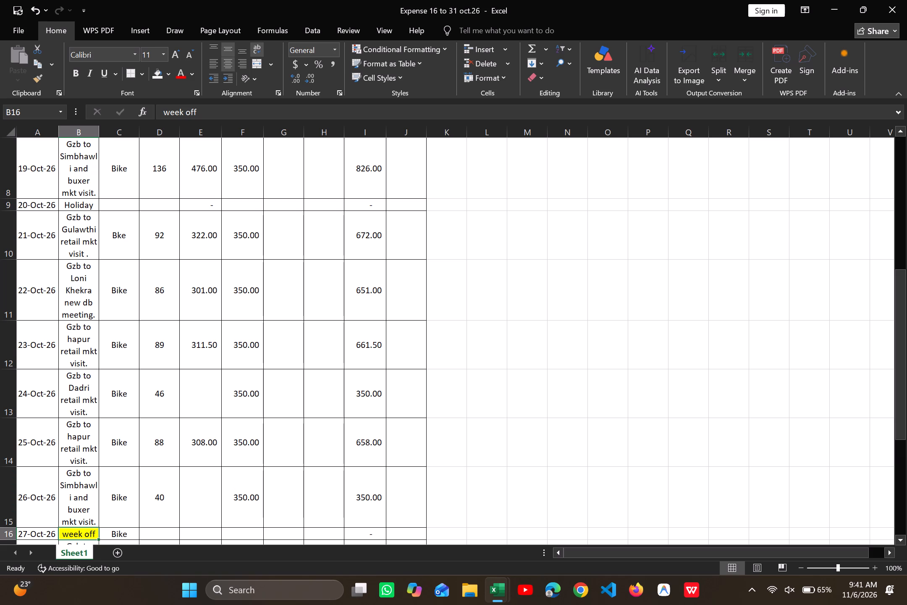
Copy the highlighted week off entry from 18-Oct-26 to the visited town cell of 25-Oct-26 and save the workbook.
{"action": "scroll", "coordinate": [81, 426], "scroll_direction": "up", "scroll_amount": 3}
{"action": "scroll", "coordinate": [81, 426], "scroll_direction": "down", "scroll_amount": 1}
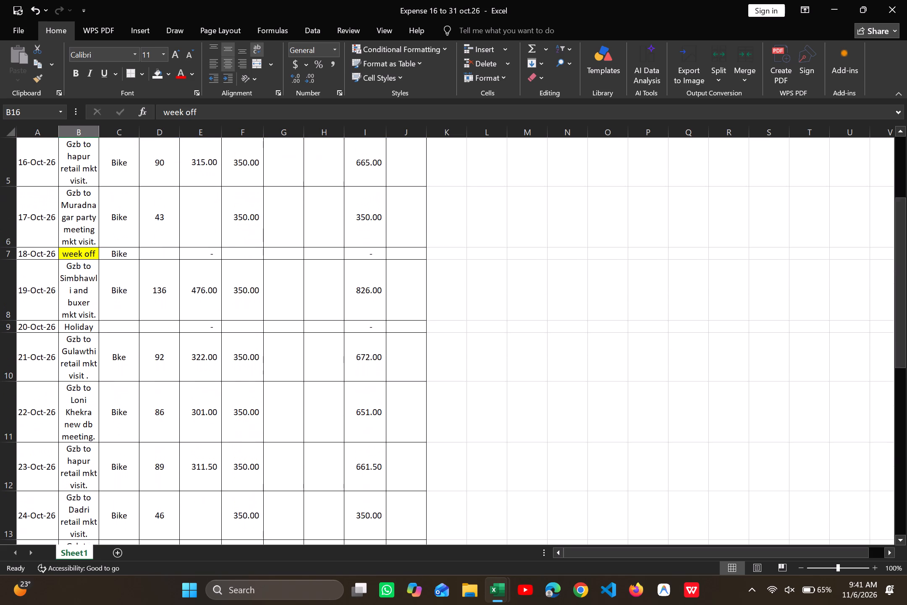
{"action": "scroll", "coordinate": [81, 426], "scroll_direction": "down", "scroll_amount": 3}
{"action": "scroll", "coordinate": [68, 212], "scroll_direction": "up", "scroll_amount": 1}
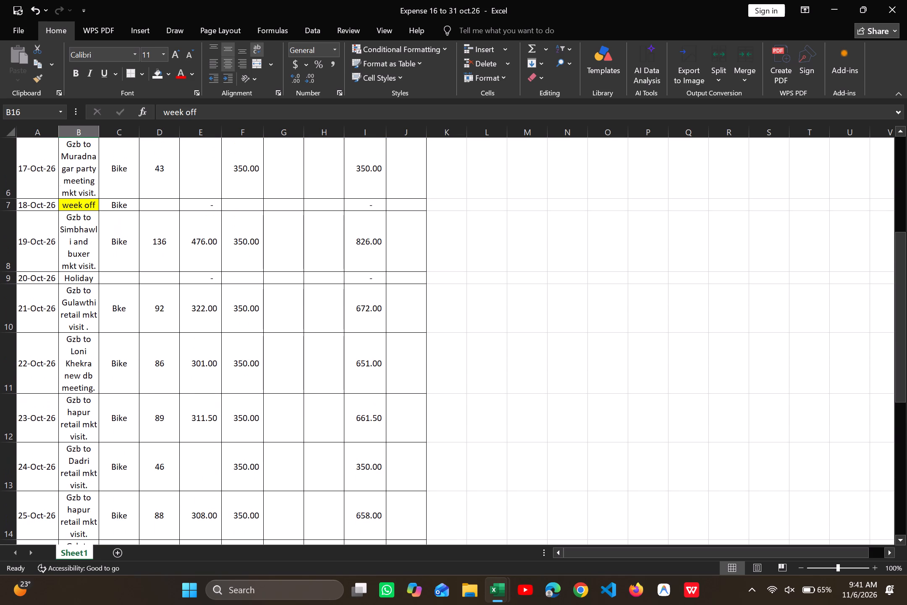
{"action": "left_click", "coordinate": [76, 203]}
{"action": "key", "text": "ctrl+c"}
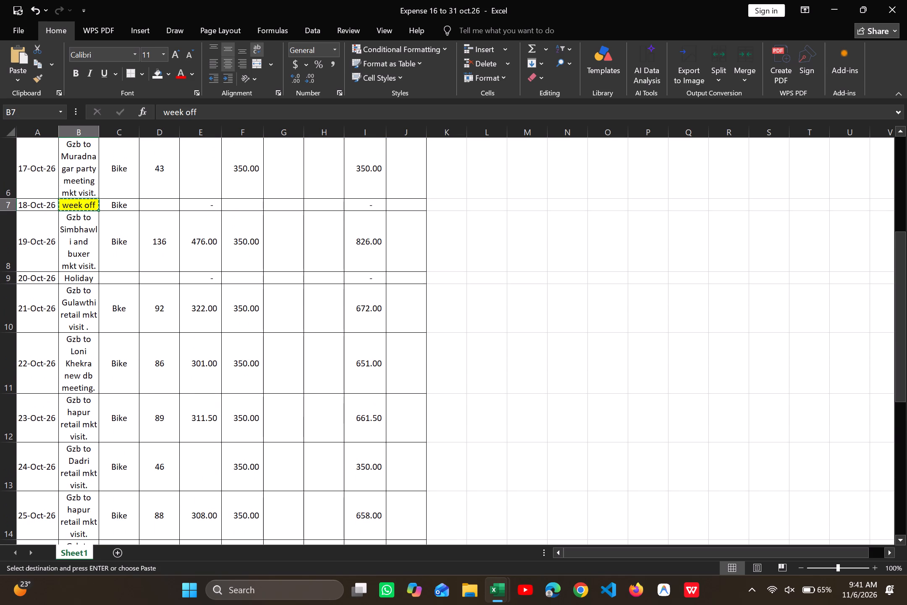
{"action": "scroll", "coordinate": [76, 203], "scroll_direction": "down", "scroll_amount": 2}
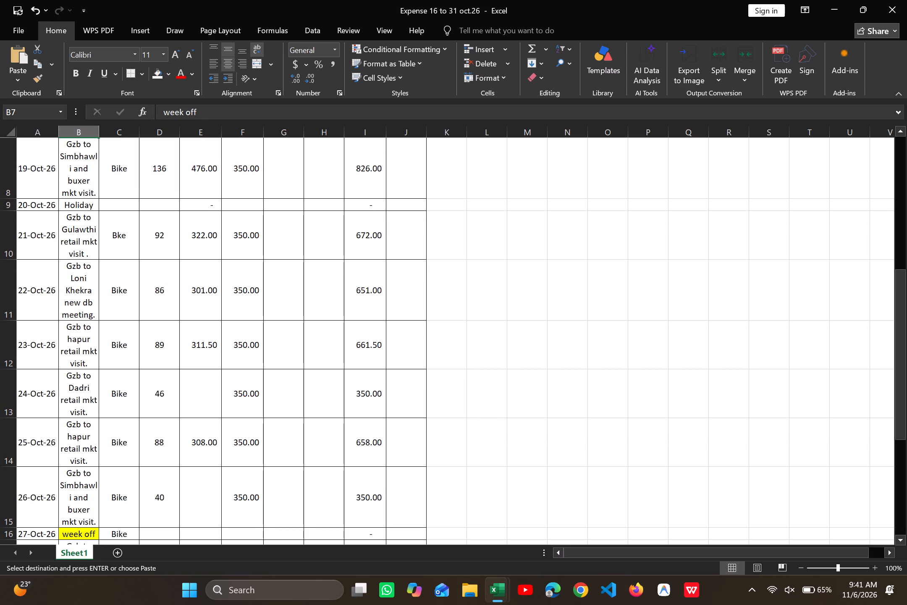
{"action": "left_click", "coordinate": [77, 438]}
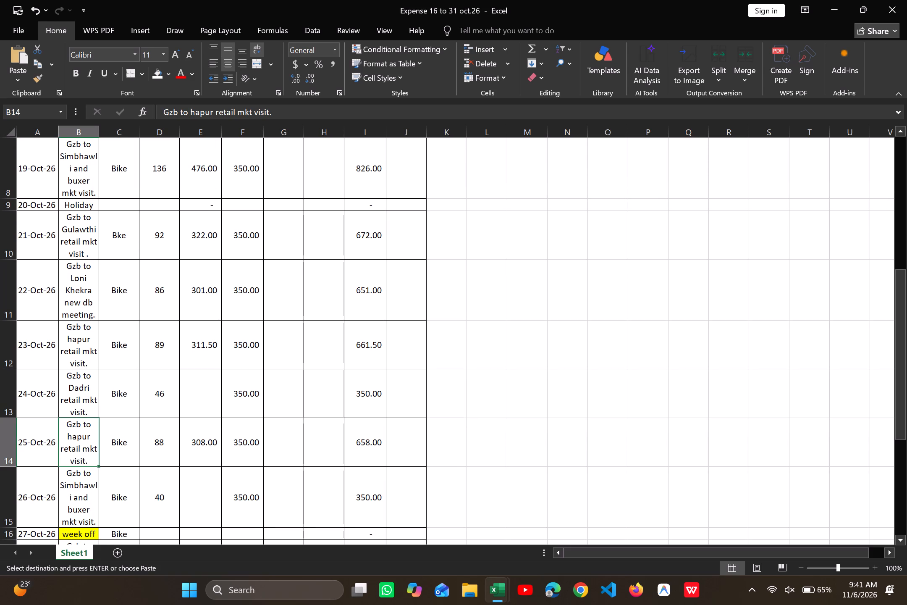
{"action": "key", "text": "ctrl+v"}
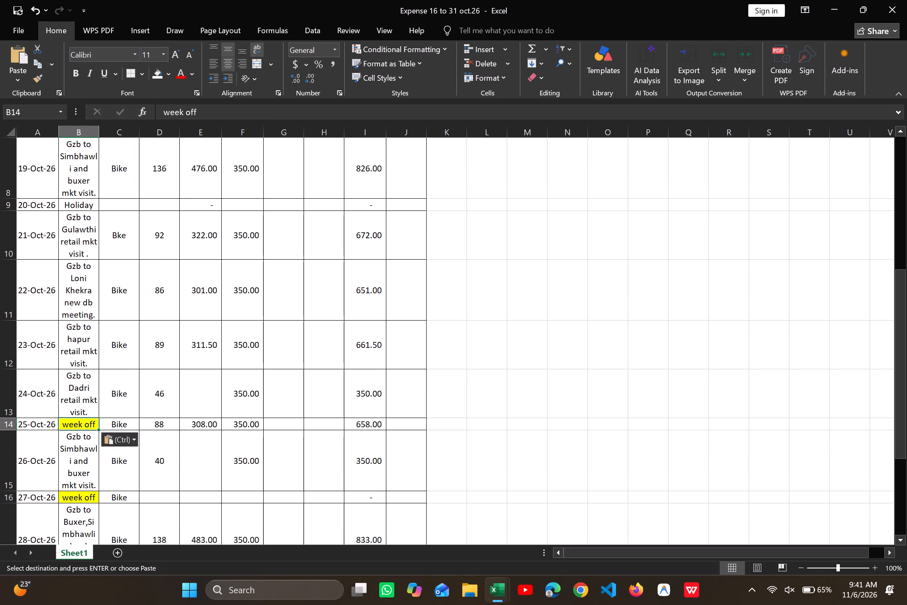
{"action": "key", "text": "ctrl+s"}
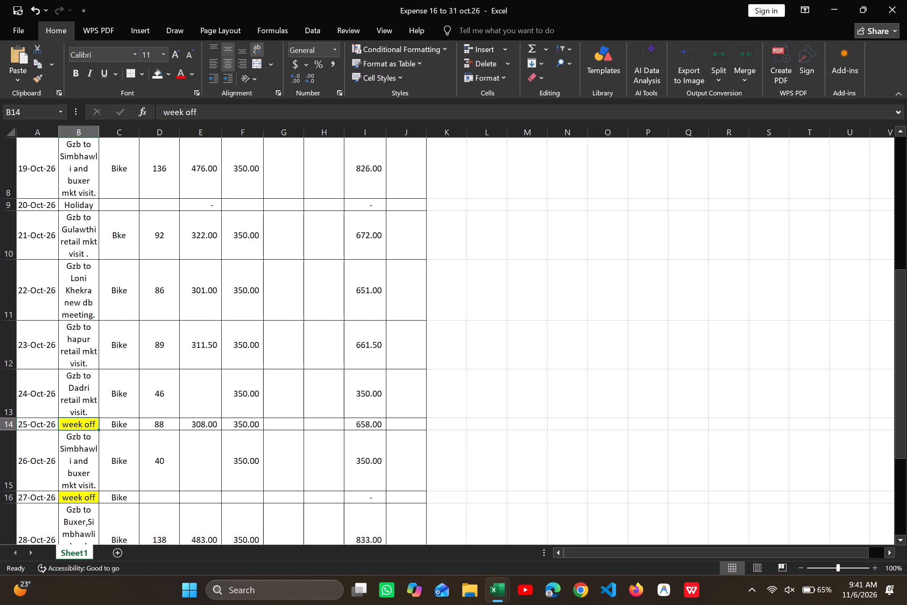
Clear the total kilometres and D.A. for 25-Oct-26 and save the workbook.
{"action": "left_click", "coordinate": [164, 427]}
{"action": "key", "text": "BackSpace"}
{"action": "key", "text": "Right"}
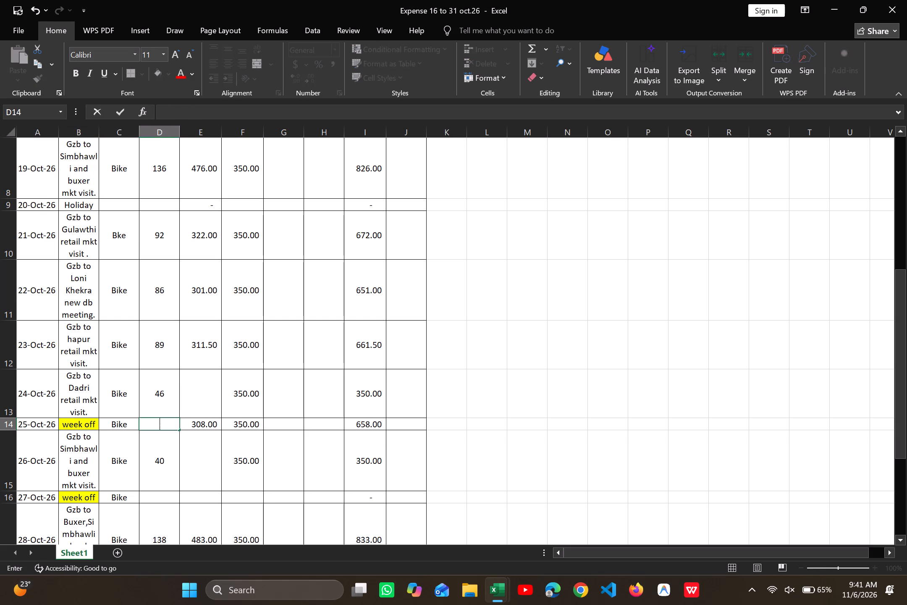
{"action": "key", "text": "Right"}
{"action": "key", "text": "BackSpace"}
{"action": "key", "text": "Right"}
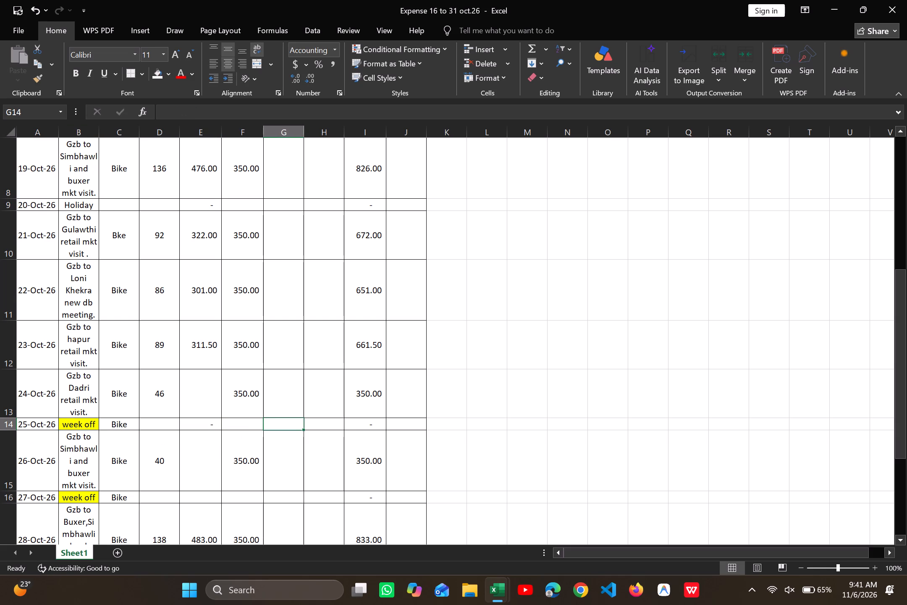
{"action": "key", "text": "ctrl+s"}
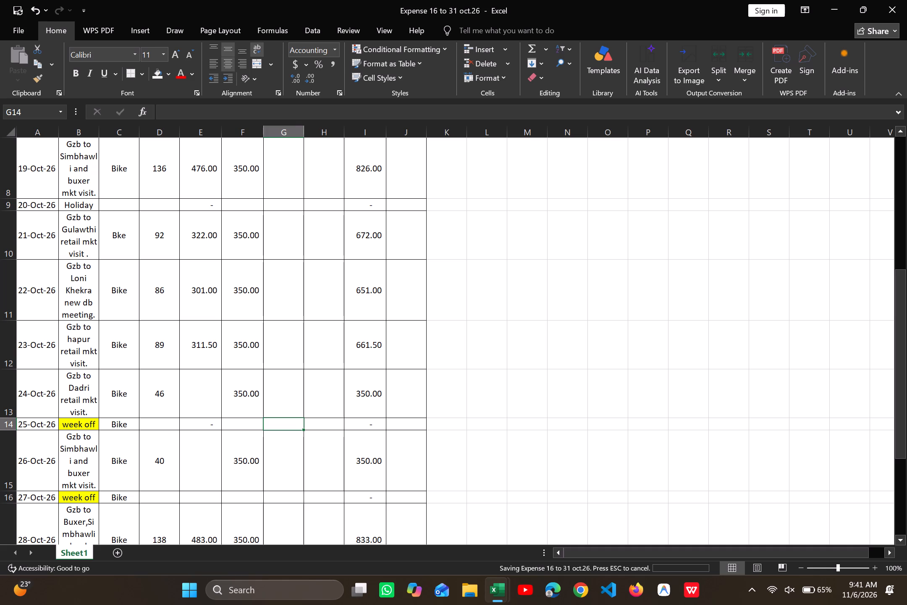
Consult the Expense 1 To 15 October-26 workbook, set the total kilometres for 26-Oct-26 to 137 and save the workbook.
{"action": "key", "text": "alt+Tab"}
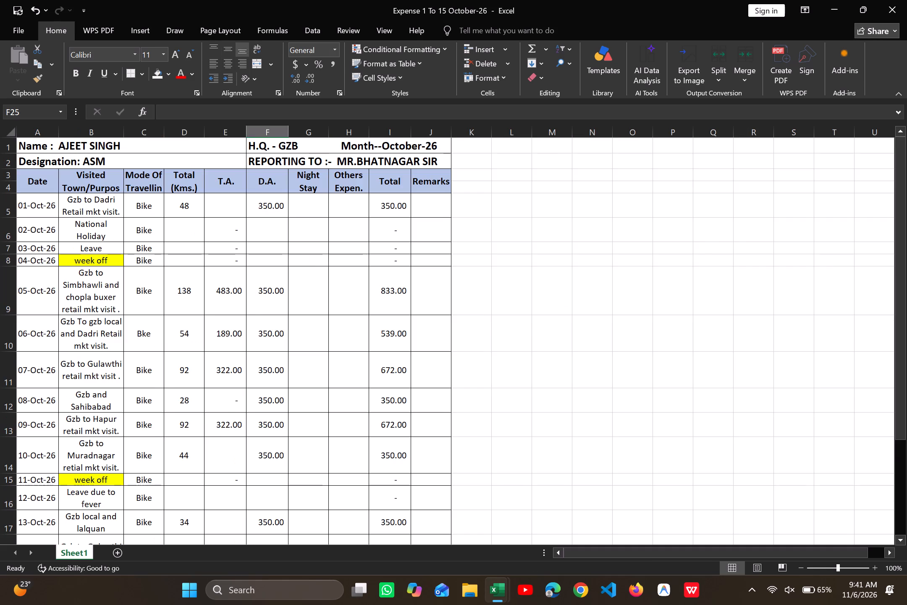
{"action": "key", "text": "alt+Tab"}
{"action": "scroll", "coordinate": [169, 329], "scroll_direction": "up", "scroll_amount": 2}
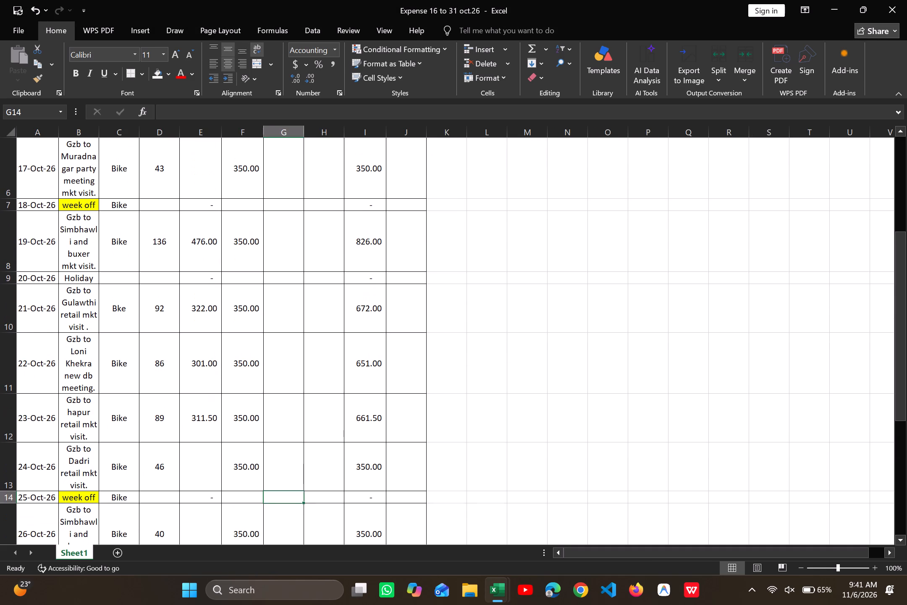
{"action": "scroll", "coordinate": [169, 329], "scroll_direction": "down", "scroll_amount": 2}
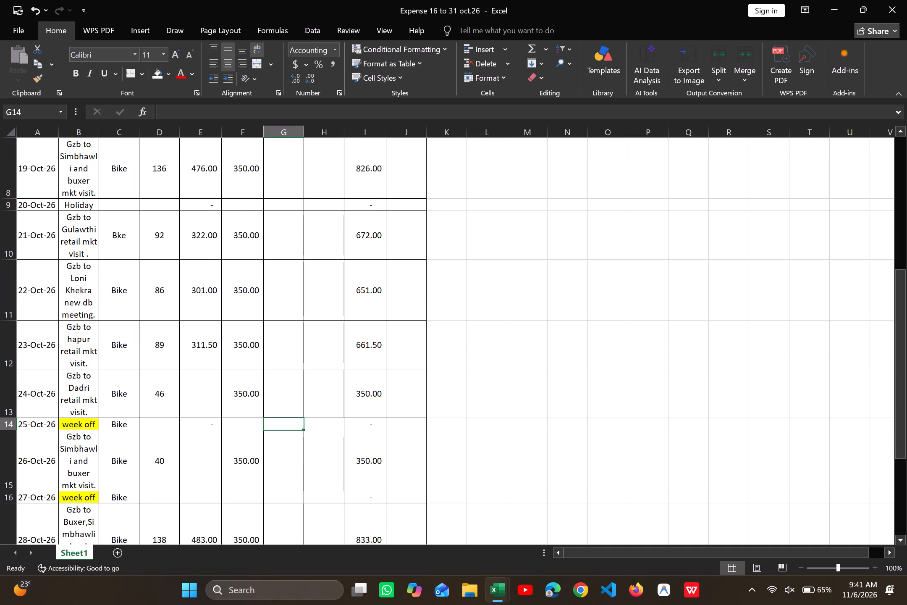
{"action": "scroll", "coordinate": [169, 329], "scroll_direction": "down", "scroll_amount": 2}
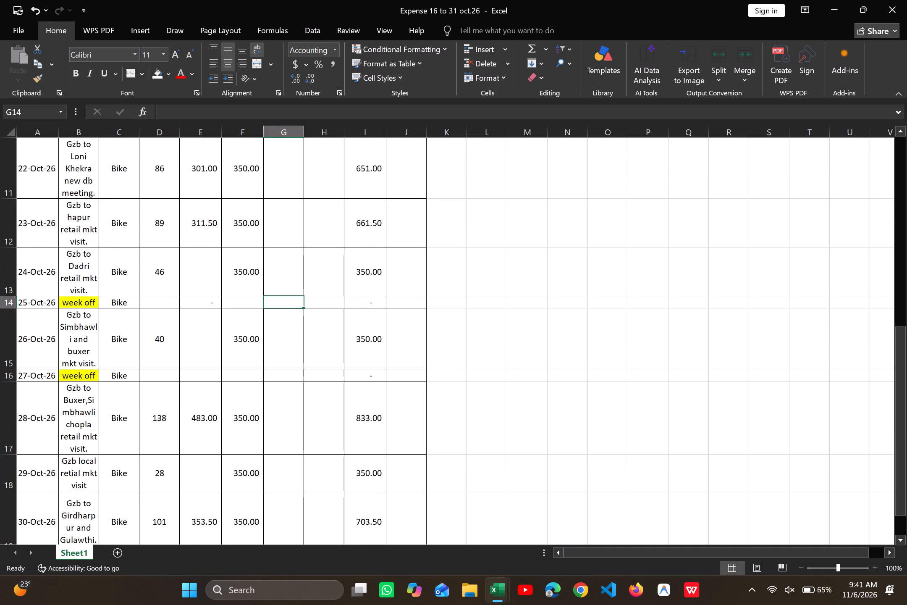
{"action": "left_click", "coordinate": [155, 346]}
{"action": "type", "text": "13"}
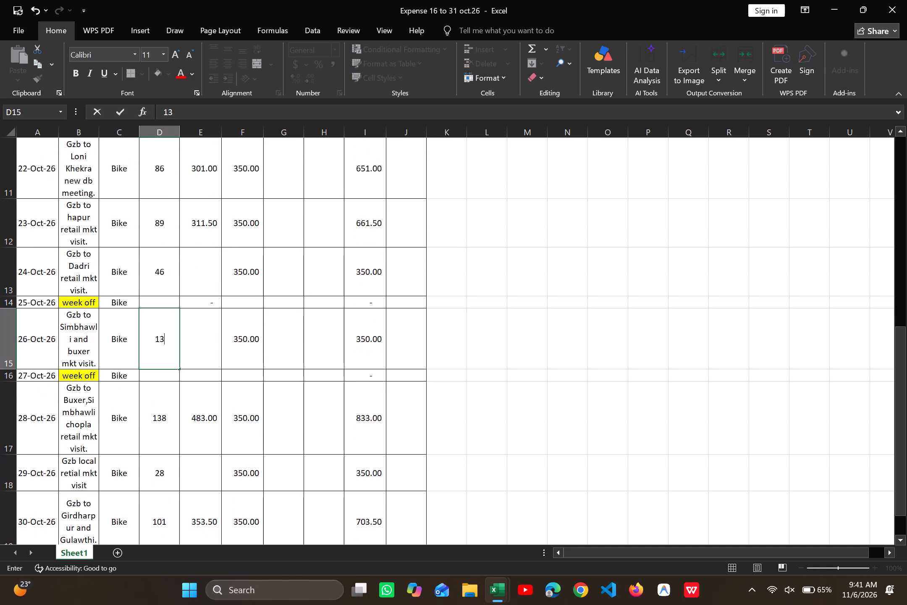
{"action": "key", "text": "7"}
{"action": "key", "text": "Right"}
{"action": "key", "text": "ctrl+s"}
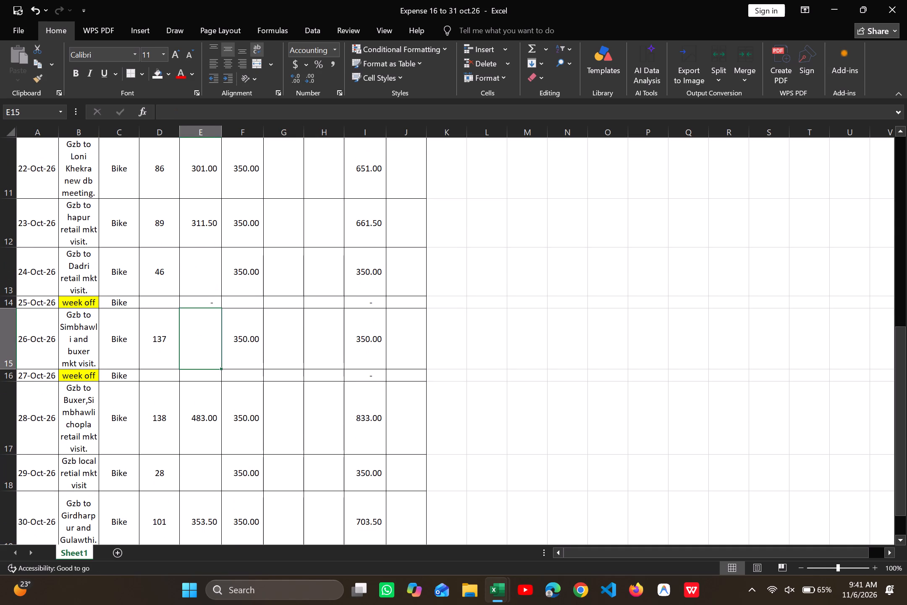
Fill the column E travel amount formula from 23-Oct-26 down through 26-Oct-26 and save the workbook.
{"action": "left_click", "coordinate": [204, 227]}
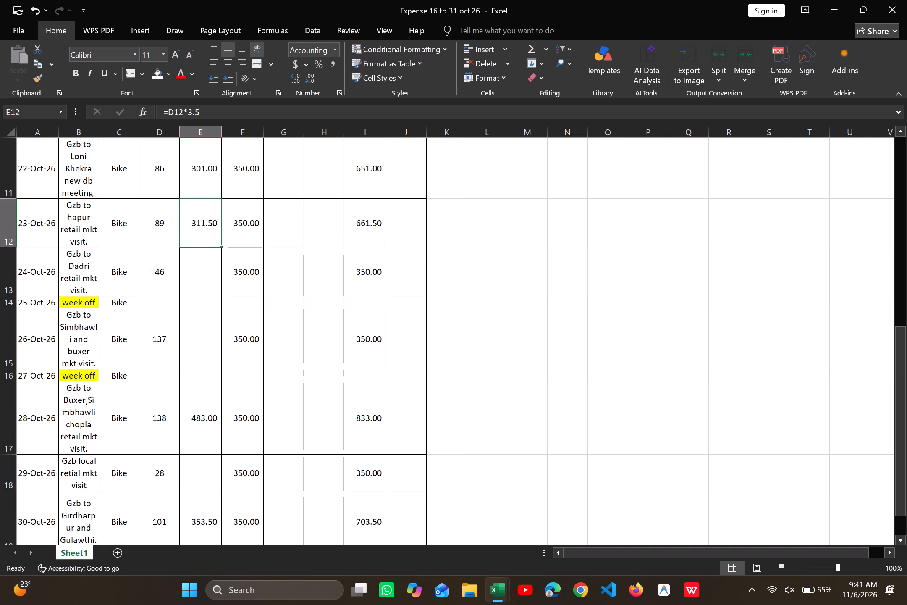
{"action": "left_click_drag", "start_coordinate": [221, 246], "coordinate": [210, 354]}
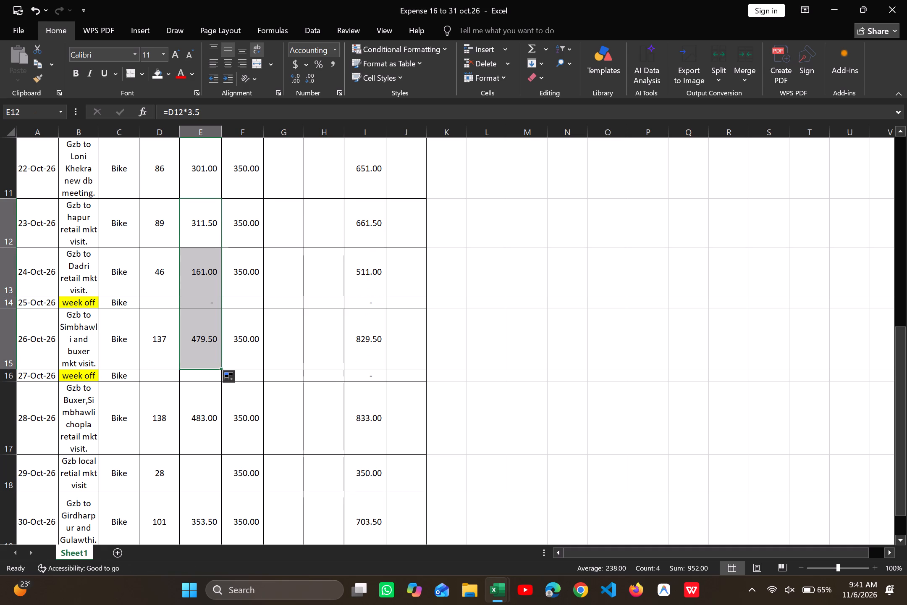
{"action": "key", "text": "ctrl+s"}
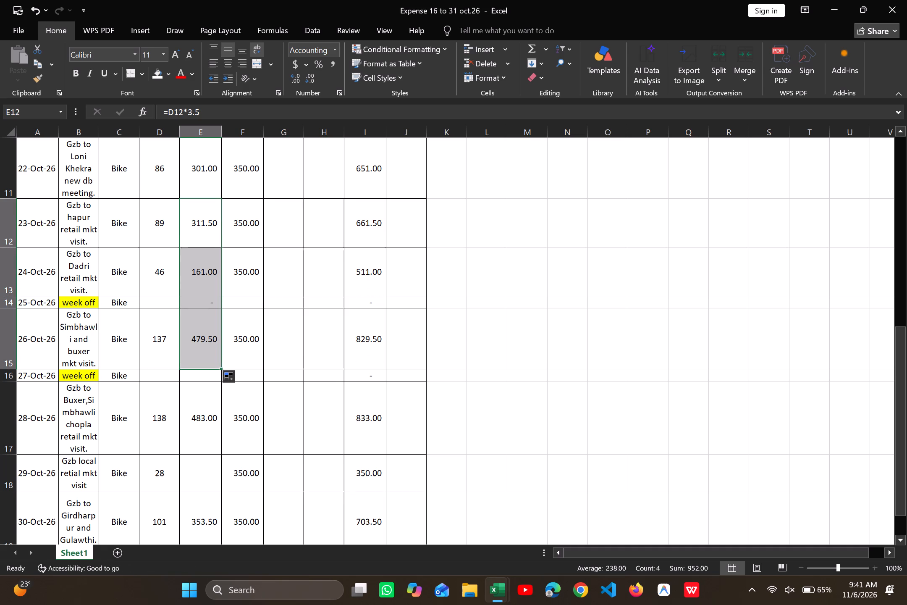
{"action": "left_click", "coordinate": [210, 354]}
Clear the column E travel amount for 24-Oct-26 and save the workbook.
{"action": "left_click", "coordinate": [203, 278]}
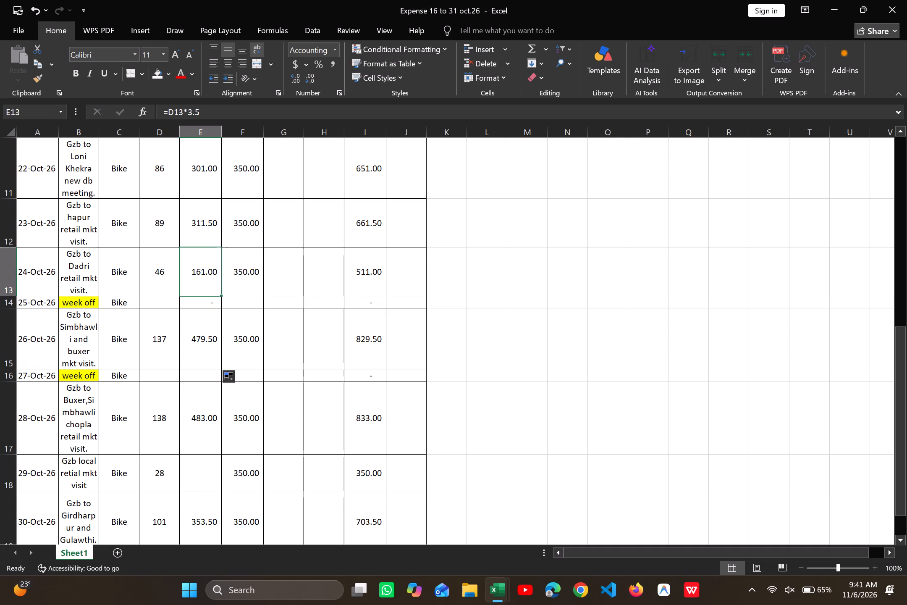
{"action": "key", "text": "BackSpace"}
{"action": "left_click", "coordinate": [205, 339]}
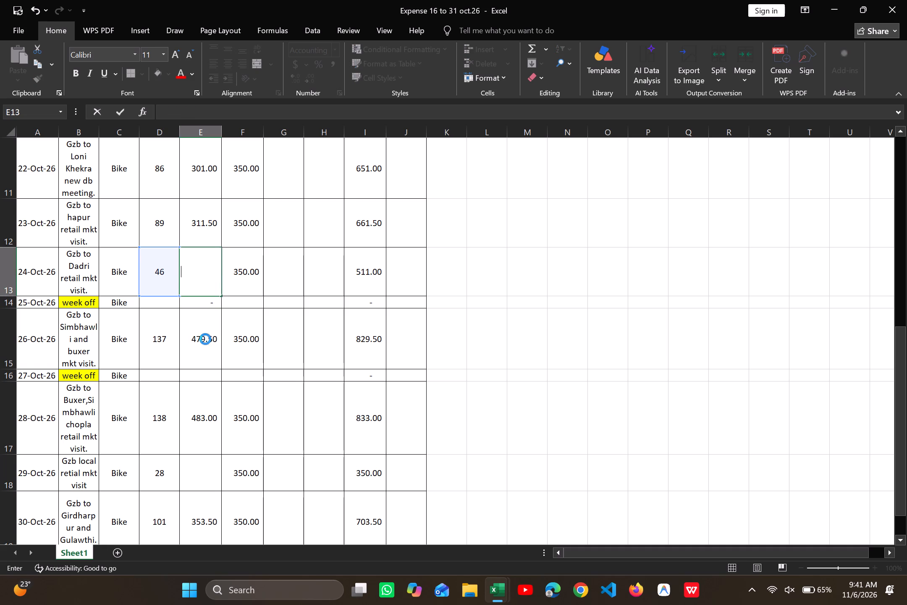
{"action": "key", "text": "ctrl+s"}
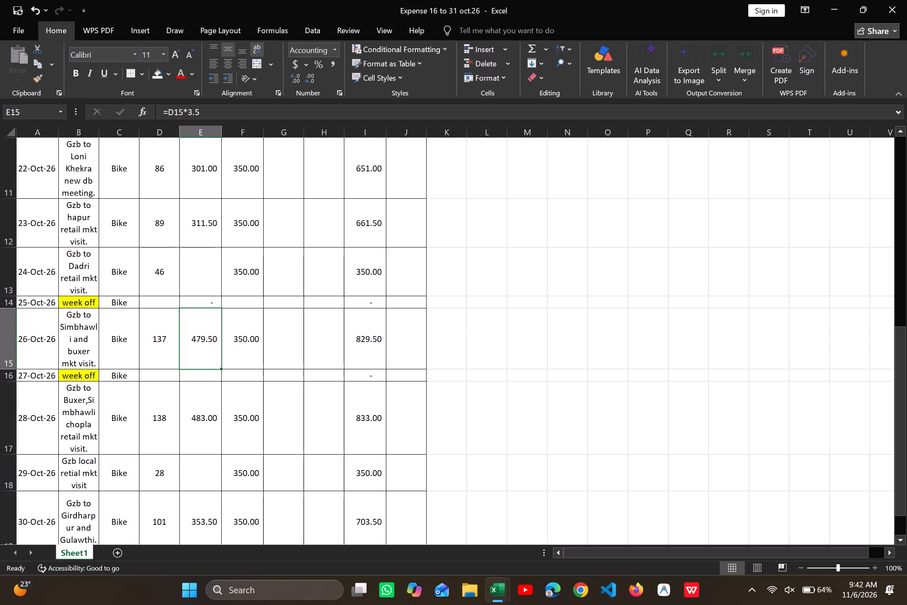
Remove the yellow highlight from the 27-Oct-26 visited town cell, replace its text with "Gzb local vijau nagar lalquan" and save the workbook.
{"action": "left_click", "coordinate": [91, 381]}
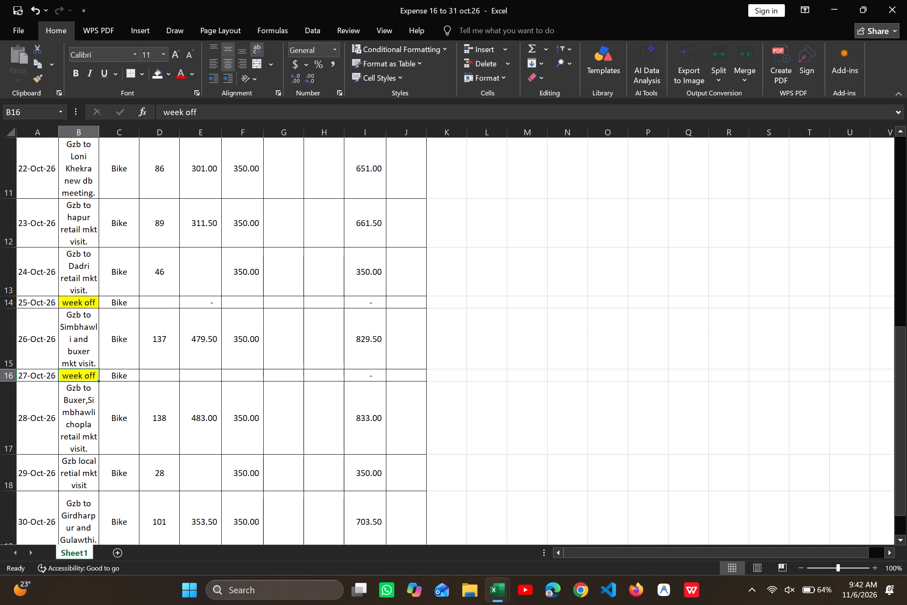
{"action": "left_click", "coordinate": [155, 74]}
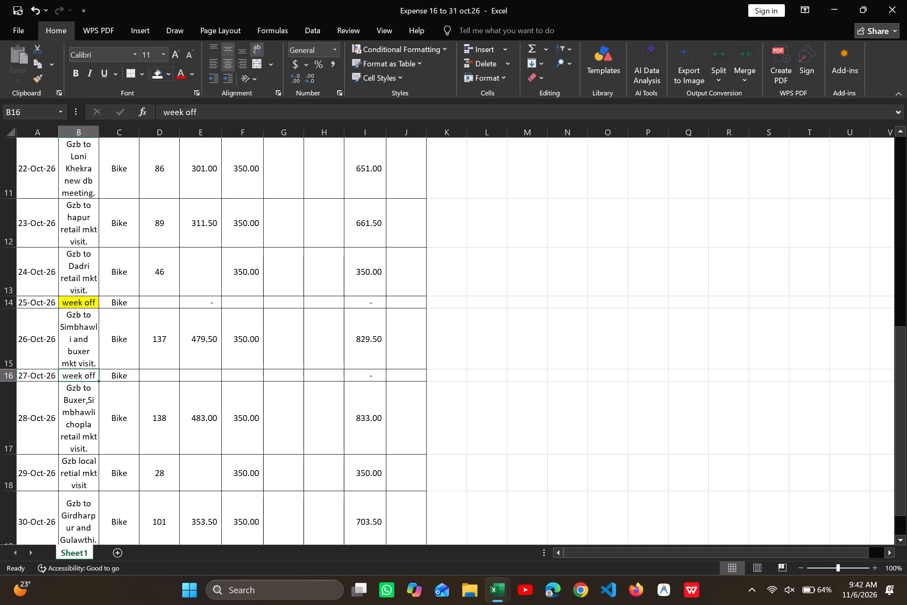
{"action": "key", "text": "BackSpace"}
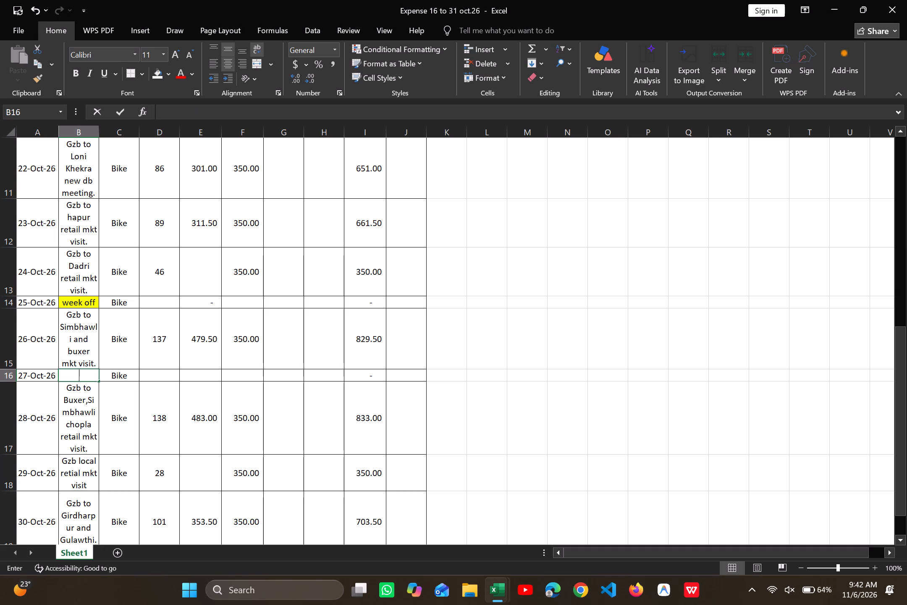
{"action": "key", "text": "shift+g"}
{"action": "type", "text": "zb locla"}
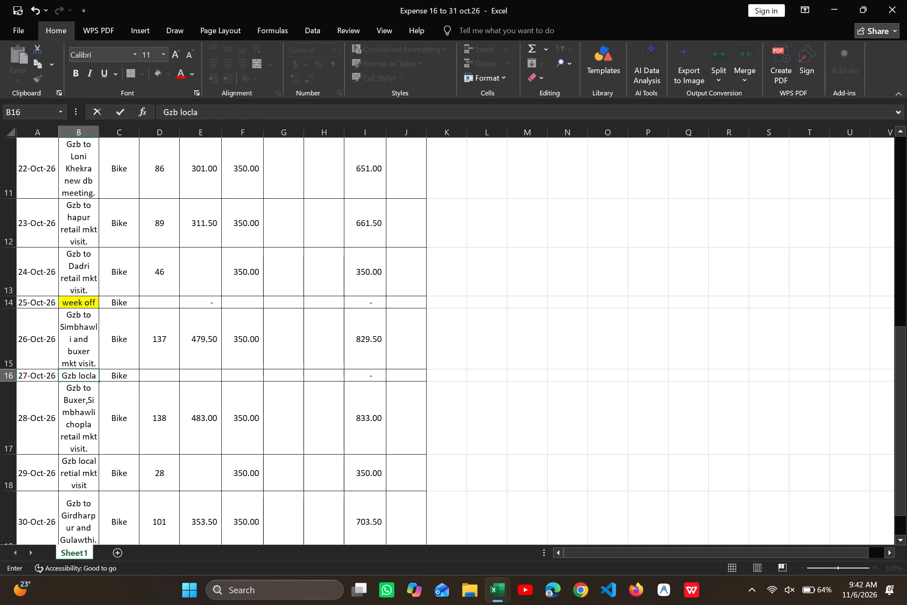
{"action": "key", "text": "BackSpace"}
{"action": "key", "text": "BackSpace"}
{"action": "type", "text": "al vijau nagar lalquan"}
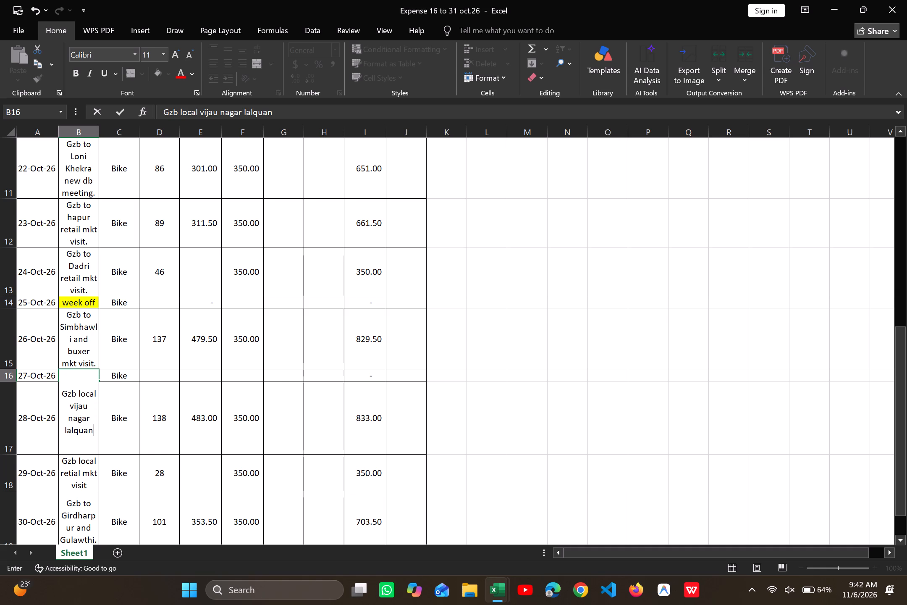
{"action": "key", "text": "Return"}
{"action": "key", "text": "ctrl+s"}
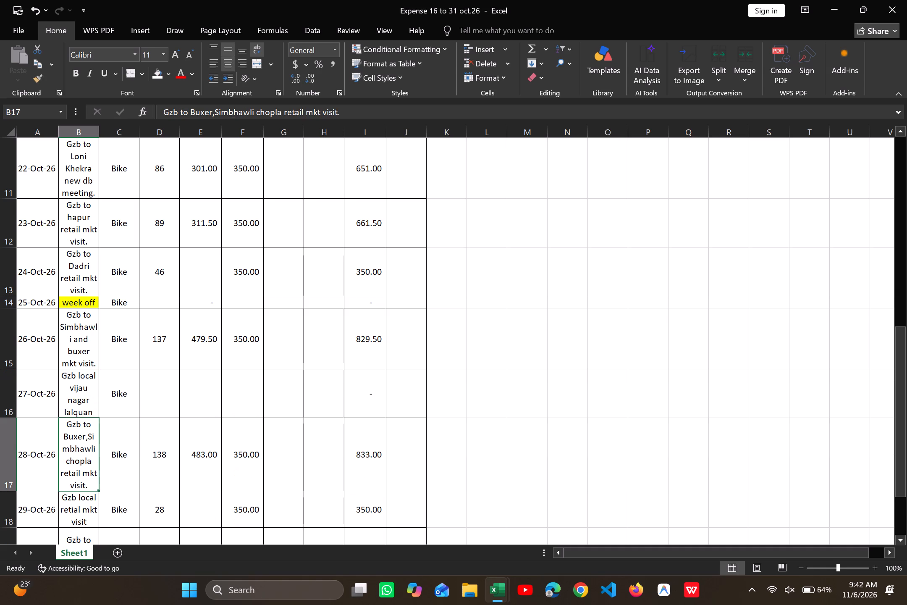
Correct "vijau" to "vijay" in the 27-Oct-26 visited town entry and save the workbook.
{"action": "left_click", "coordinate": [79, 409]}
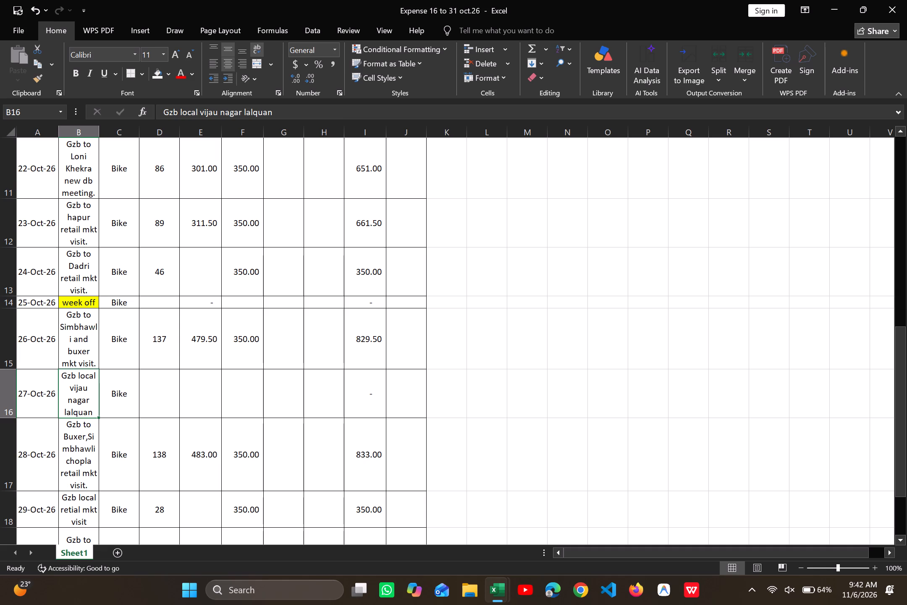
{"action": "left_click", "coordinate": [220, 115]}
{"action": "key", "text": "BackSpace"}
{"action": "key", "text": "BackSpace"}
{"action": "key", "text": "BackSpace"}
{"action": "key", "text": "BackSpace"}
{"action": "key", "text": "BackSpace"}
{"action": "key", "text": "BackSpace"}
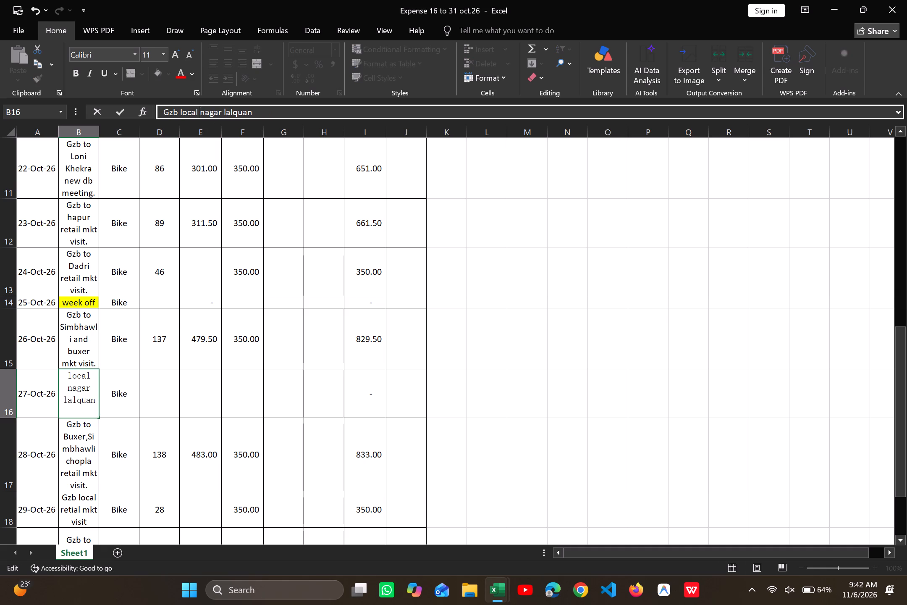
{"action": "type", "text": "vij"}
{"action": "type", "text": "ay"}
{"action": "key", "text": "space"}
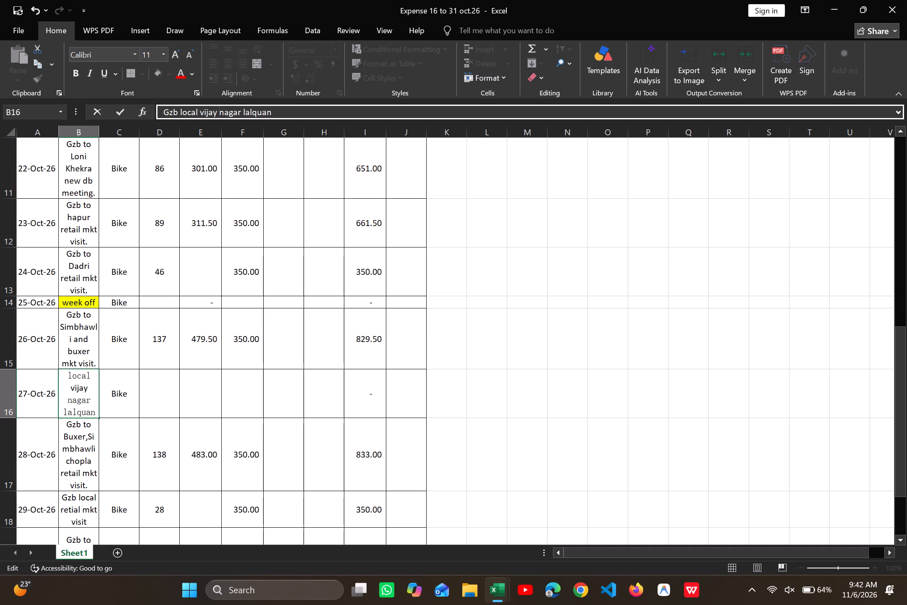
{"action": "key", "text": "Return"}
{"action": "key", "text": "ctrl+s"}
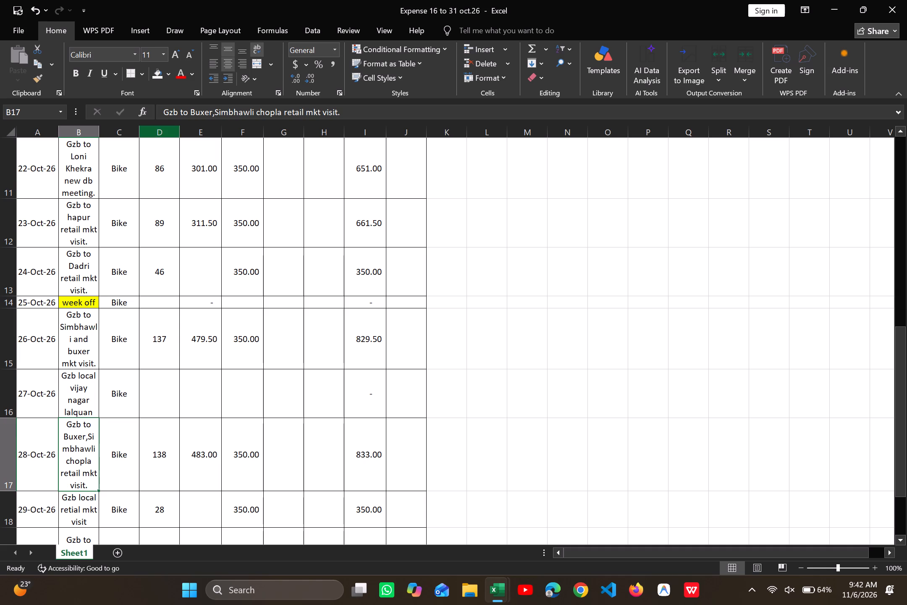
Set the total kilometres for 27-Oct-26 to 32 and save the workbook.
{"action": "left_click", "coordinate": [81, 407]}
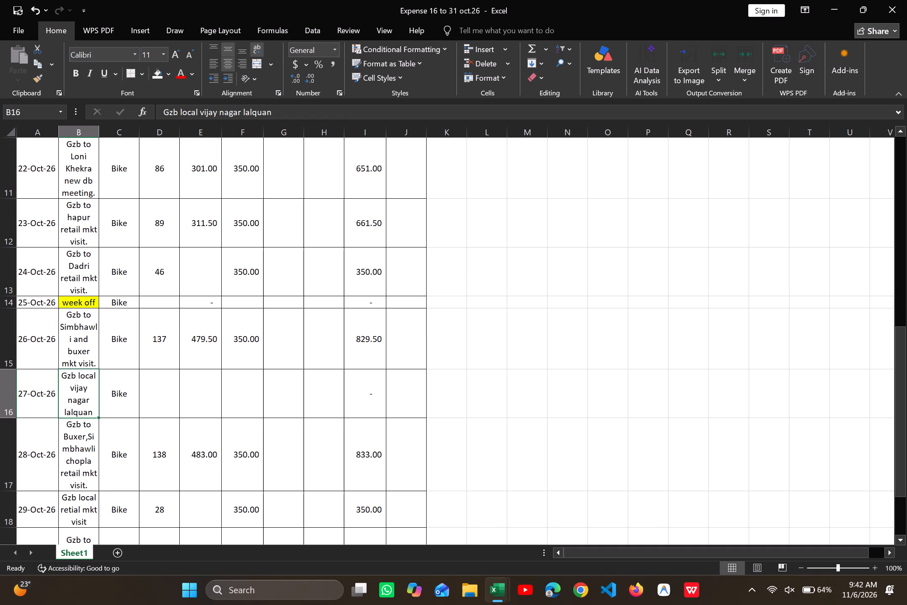
{"action": "left_click", "coordinate": [122, 405]}
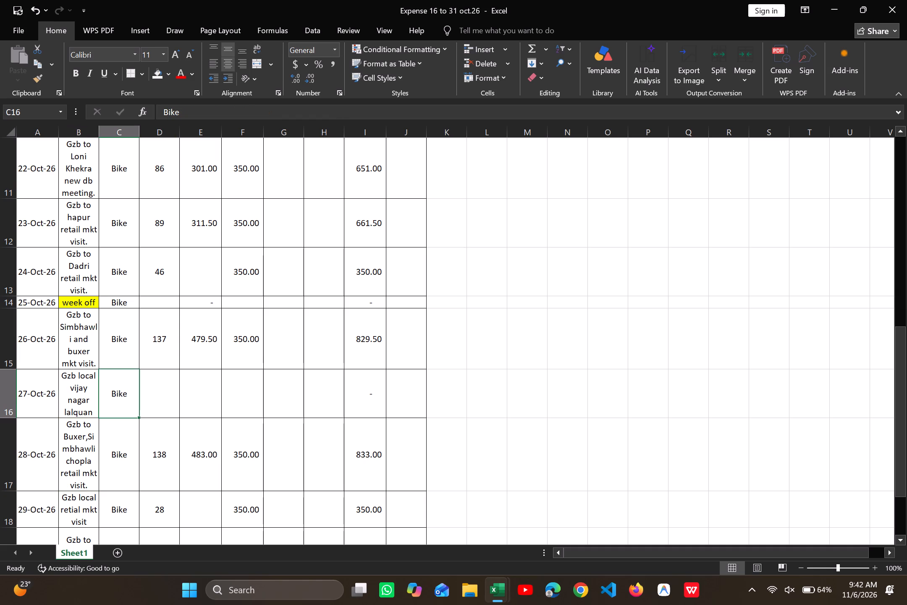
{"action": "key", "text": "Right"}
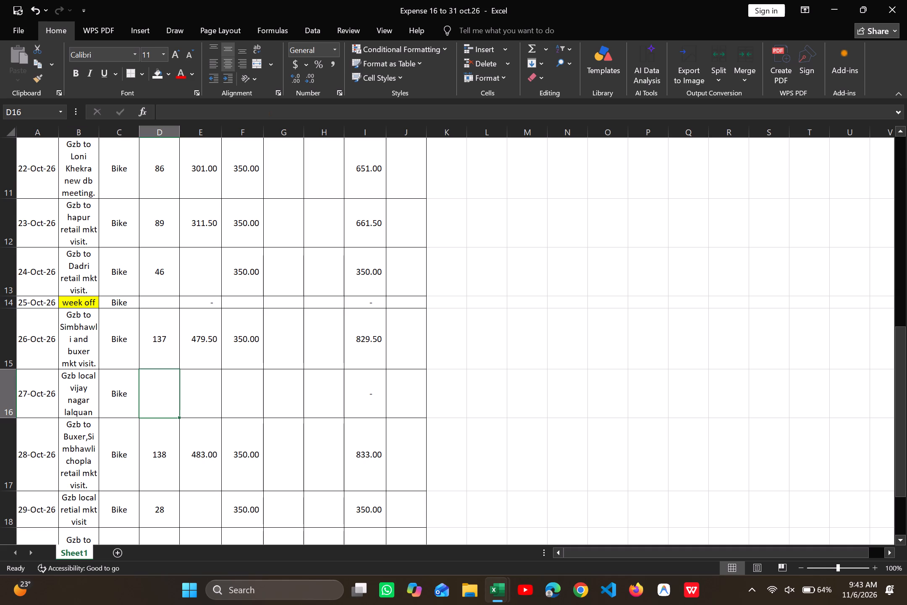
{"action": "key", "text": "3"}
{"action": "key", "text": "2"}
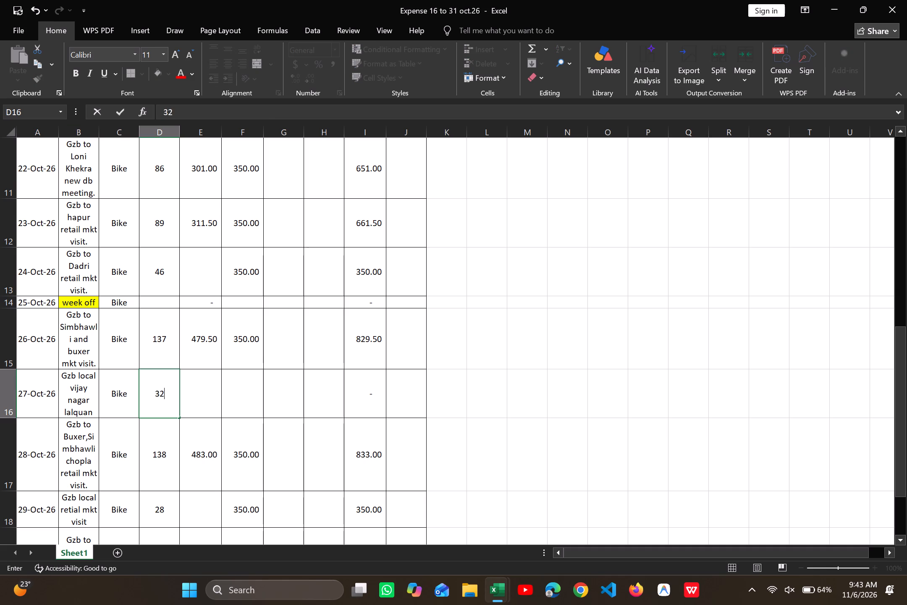
{"action": "key", "text": "Right"}
{"action": "key", "text": "ctrl+s"}
Fill the 350 D.A. from 26-Oct-26 down to 27-Oct-26 and save the workbook.
{"action": "key", "text": "Right"}
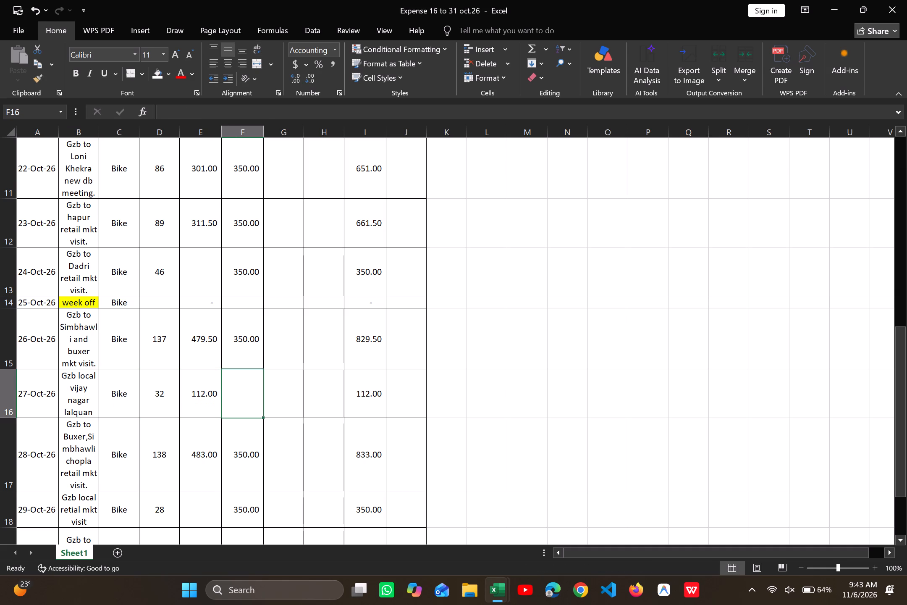
{"action": "left_click", "coordinate": [251, 358]}
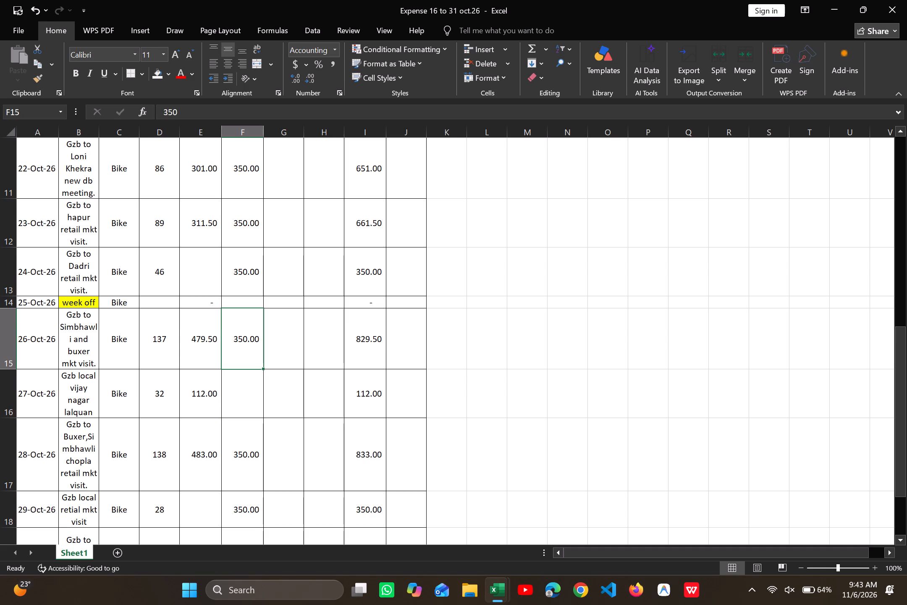
{"action": "left_click_drag", "start_coordinate": [262, 369], "coordinate": [257, 414]}
{"action": "key", "text": "ctrl+s"}
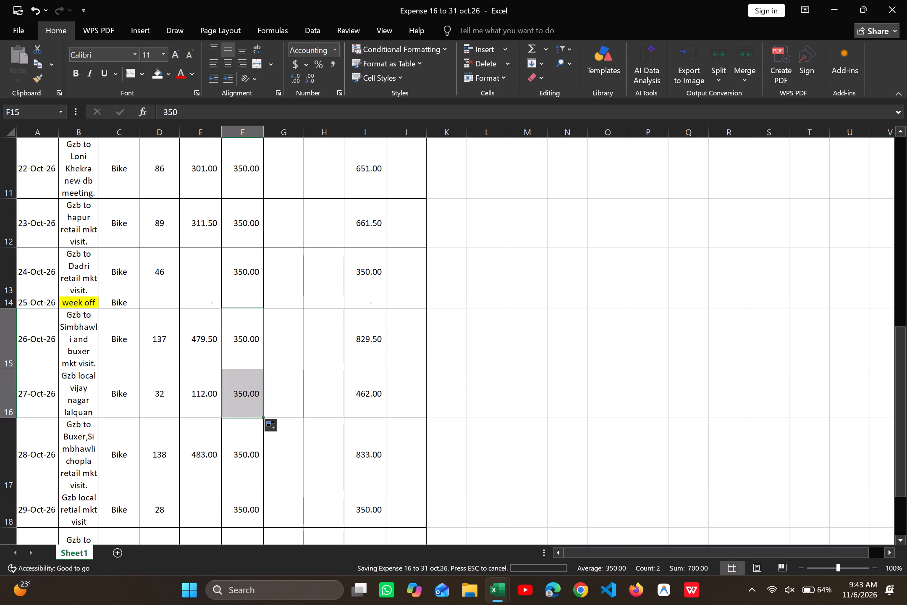
Clear the column E travel amount for 27-Oct-26 and save the workbook.
{"action": "left_click", "coordinate": [205, 413]}
{"action": "key", "text": "BackSpace"}
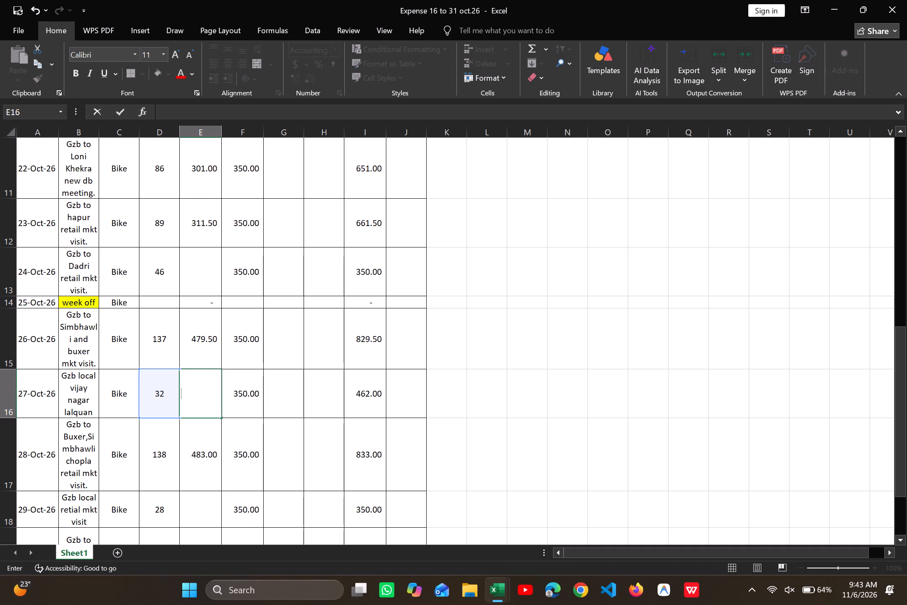
{"action": "key", "text": "ctrl+s"}
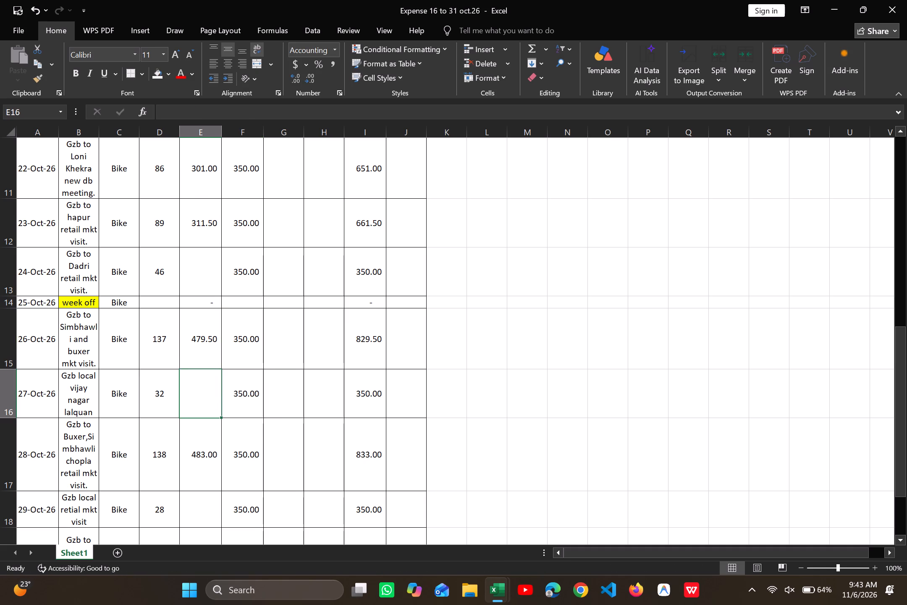
Select the visited town cell for 28-Oct-26.
{"action": "left_click", "coordinate": [72, 450]}
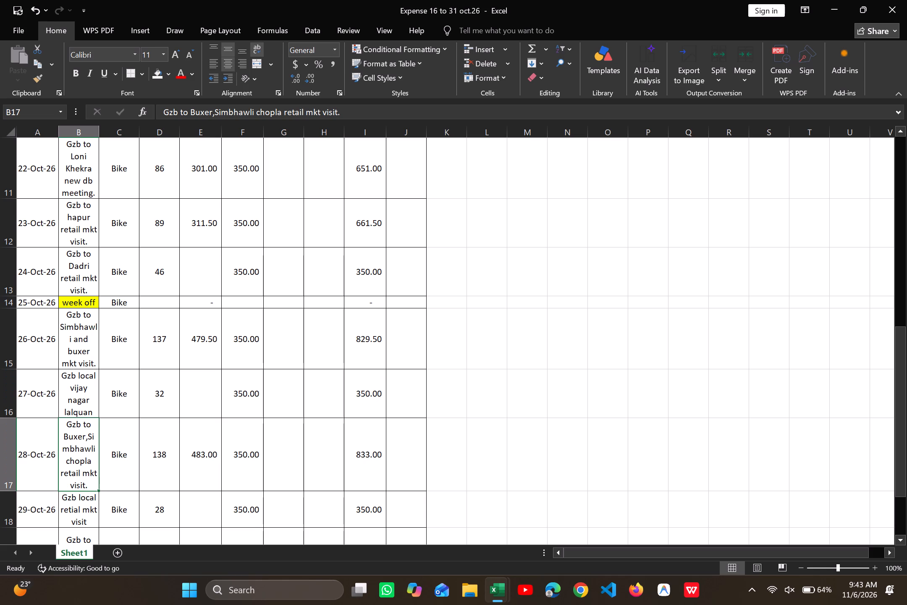
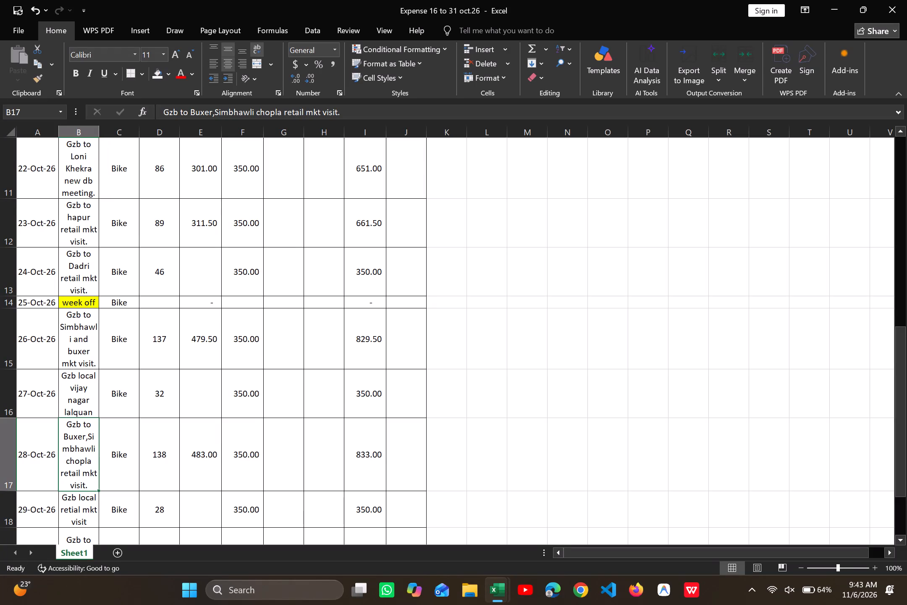
Replace the visited town entry for 28-Oct-26 with "Gzb to Muragnagar for payment and order." and save the workbook.
{"action": "left_click", "coordinate": [75, 479]}
{"action": "key", "text": "BackSpace"}
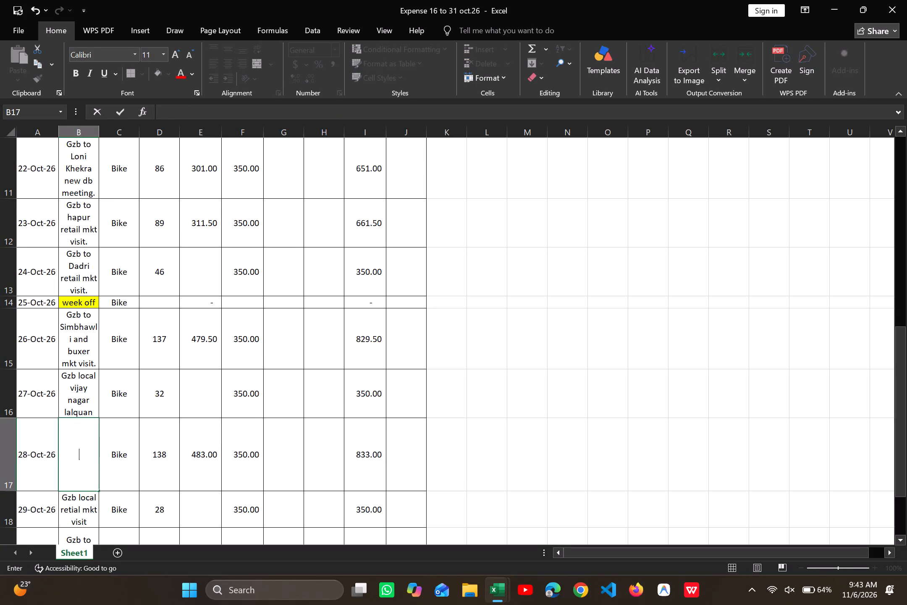
{"action": "type", "text": "Gzb"}
{"action": "key", "text": "space"}
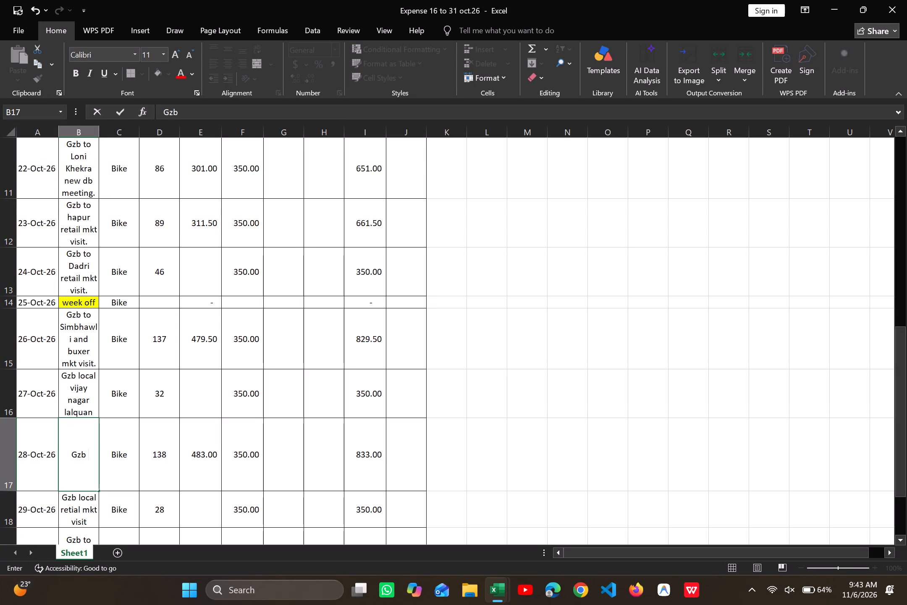
{"action": "type", "text": "to Mura"}
{"action": "type", "text": "gnagar for payment"}
{"action": "key", "text": "space"}
{"action": "type", "text": "and"}
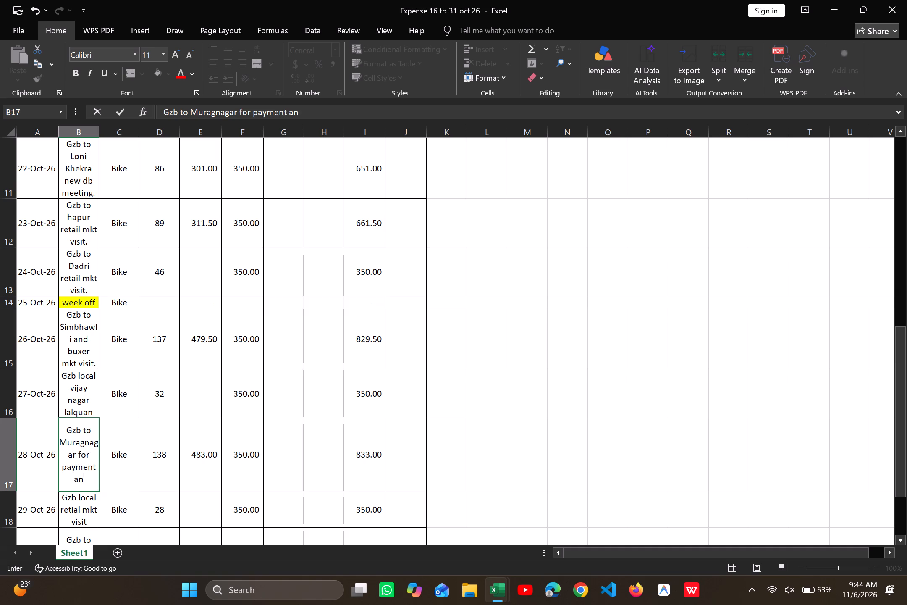
{"action": "key", "text": "space"}
{"action": "type", "text": "order"}
{"action": "key", "text": "BackSpace"}
{"action": "key", "text": "BackSpace"}
{"action": "key", "text": "BackSpace"}
{"action": "key", "text": "BackSpace"}
{"action": "key", "text": "BackSpace"}
{"action": "key", "text": "BackSpace"}
{"action": "key", "text": "BackSpace"}
{"action": "type", "text": "d"}
{"action": "key", "text": "space"}
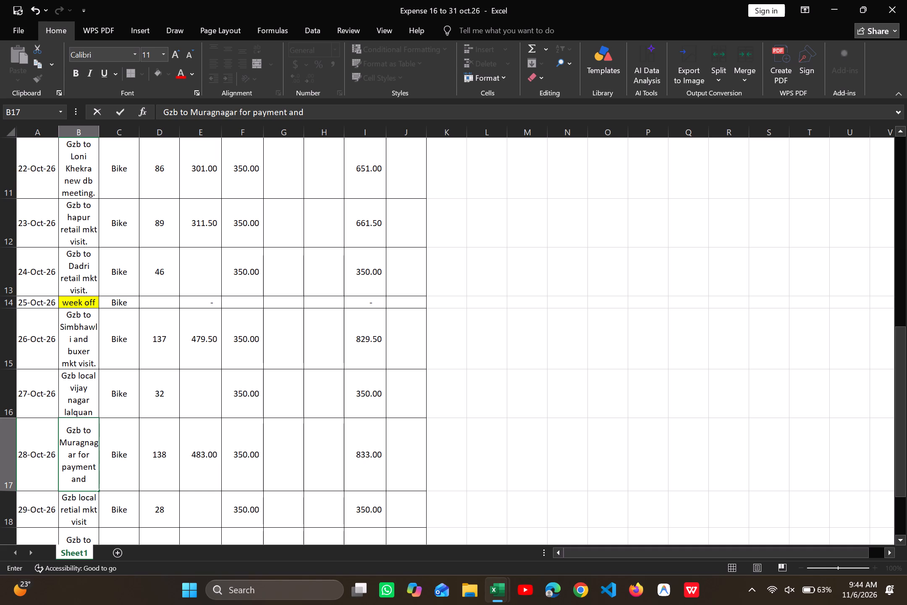
{"action": "type", "text": "order"}
{"action": "key", "text": "period"}
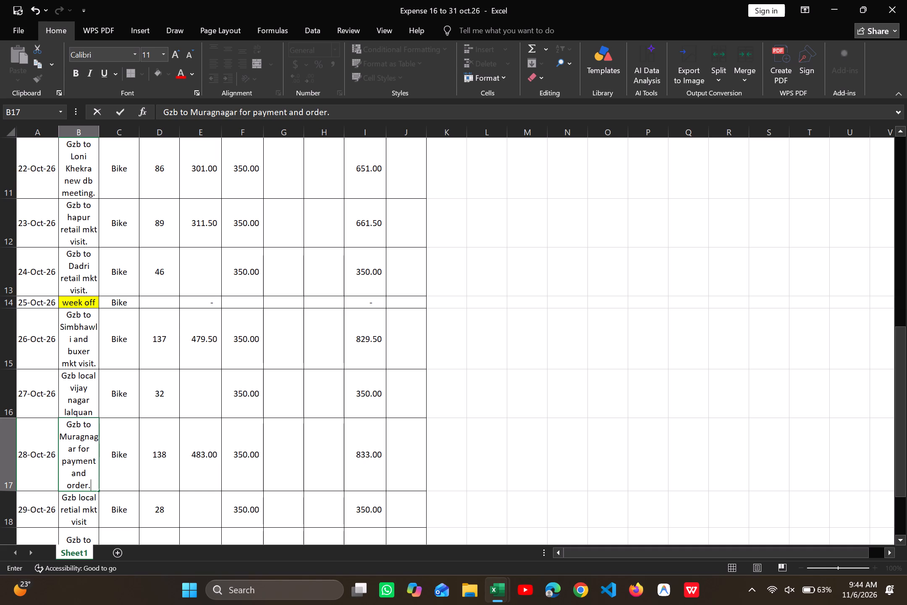
{"action": "key", "text": "ctrl+s"}
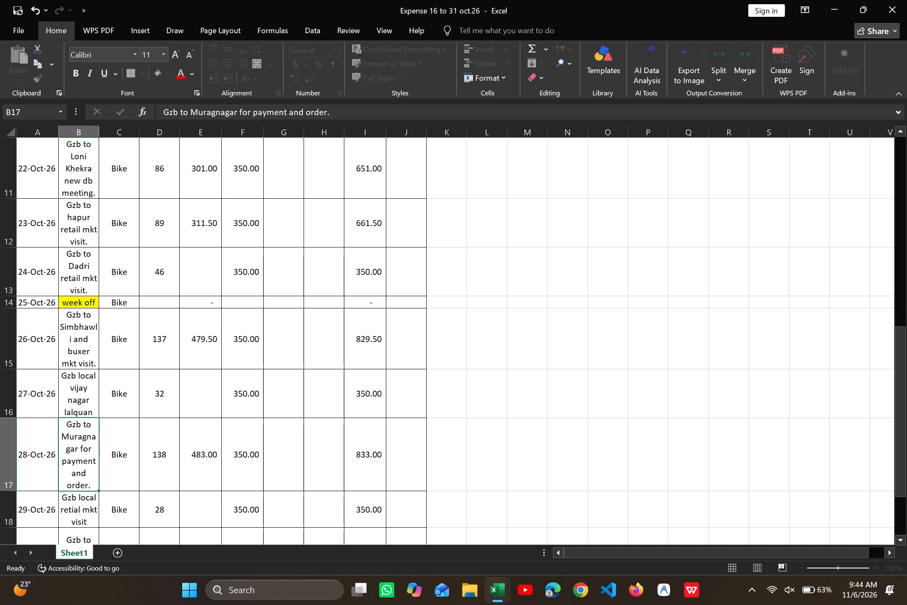
{"action": "key", "text": "ctrl+s"}
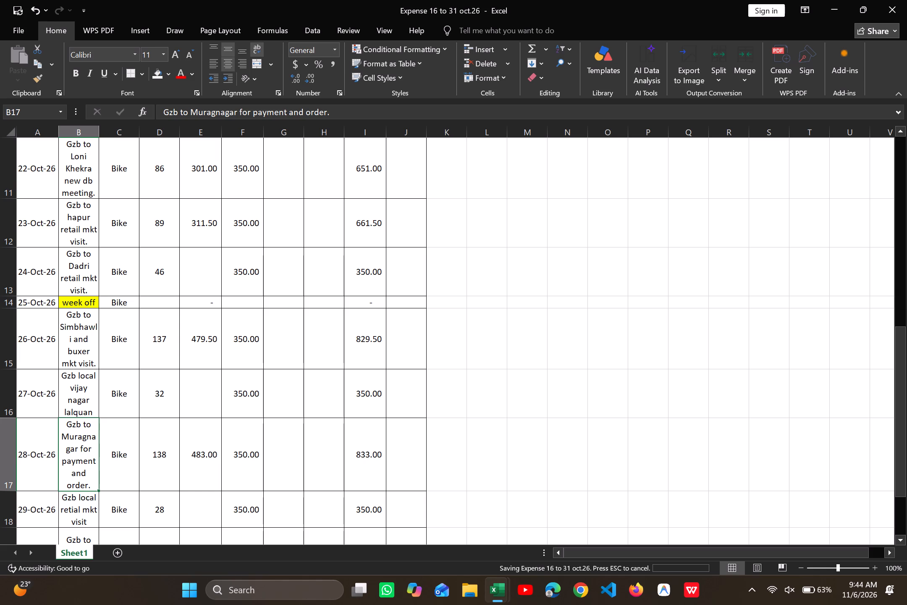
{"action": "key", "text": "ctrl+s"}
Set the total kilometres for 28-Oct-26 to 31 and save the workbook.
{"action": "left_click", "coordinate": [105, 475]}
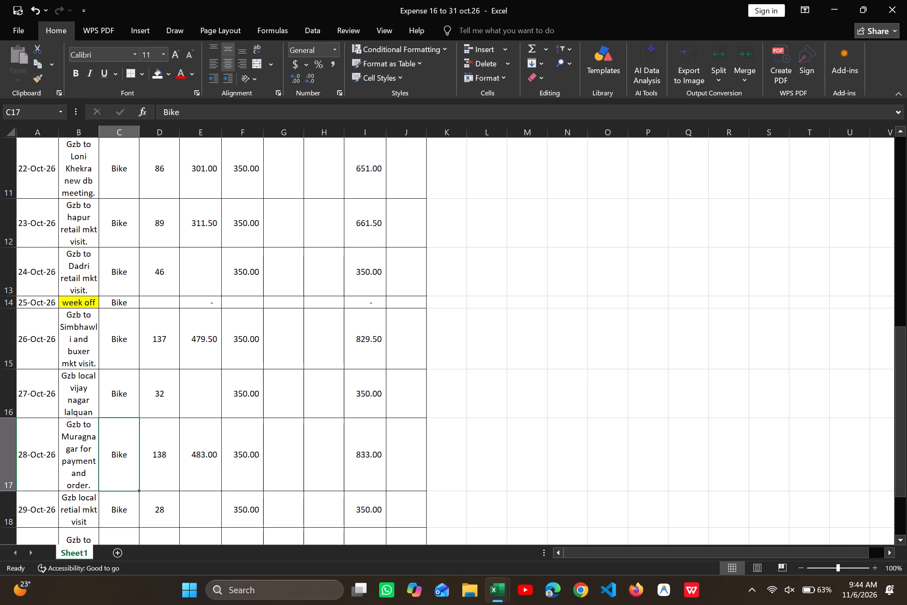
{"action": "key", "text": "ctrl+s"}
{"action": "key", "text": "Right"}
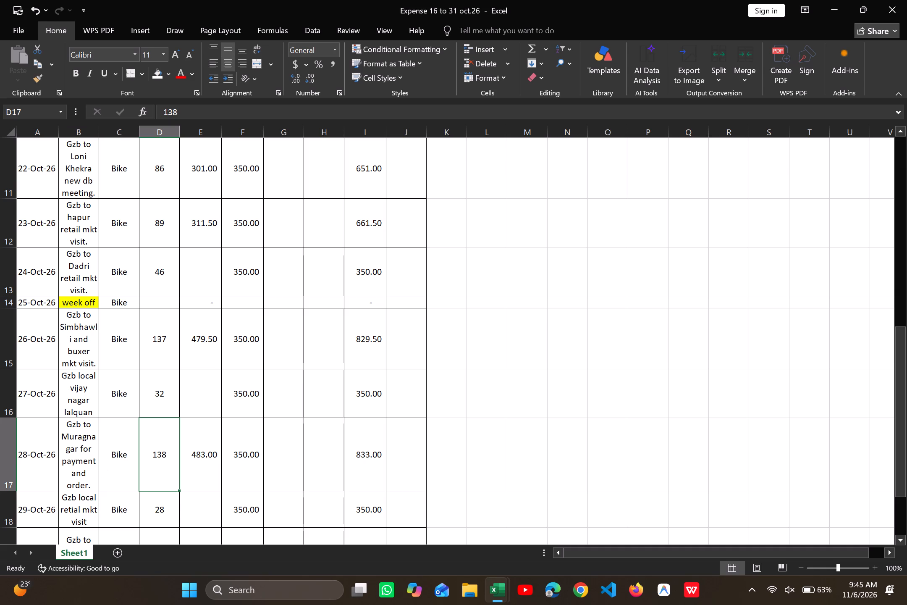
{"action": "type", "text": "31"}
{"action": "key", "text": "Right"}
{"action": "key", "text": "ctrl+s"}
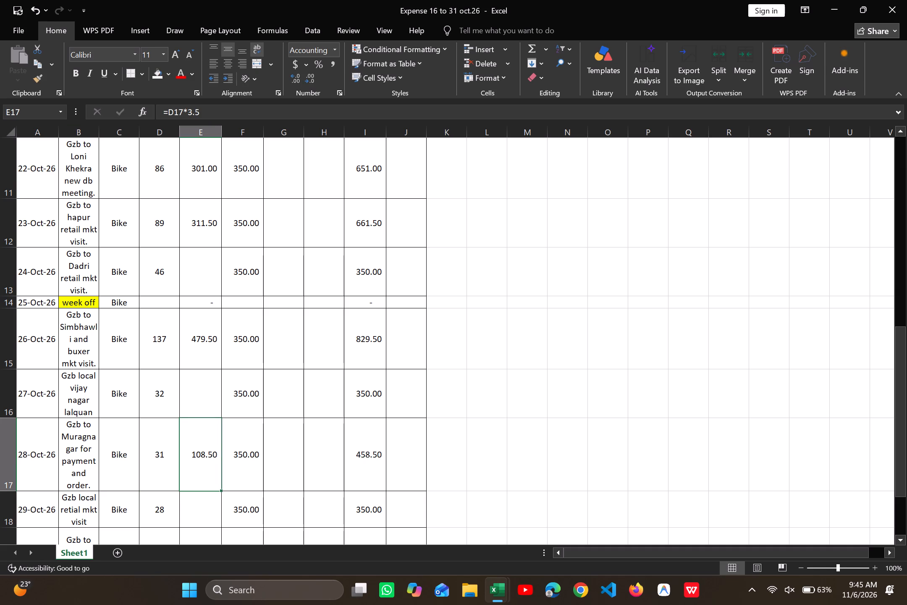
Clear the column E travel amount for 28-Oct-26 and save the workbook.
{"action": "key", "text": "BackSpace"}
{"action": "key", "text": "Right"}
{"action": "key", "text": "ctrl+s"}
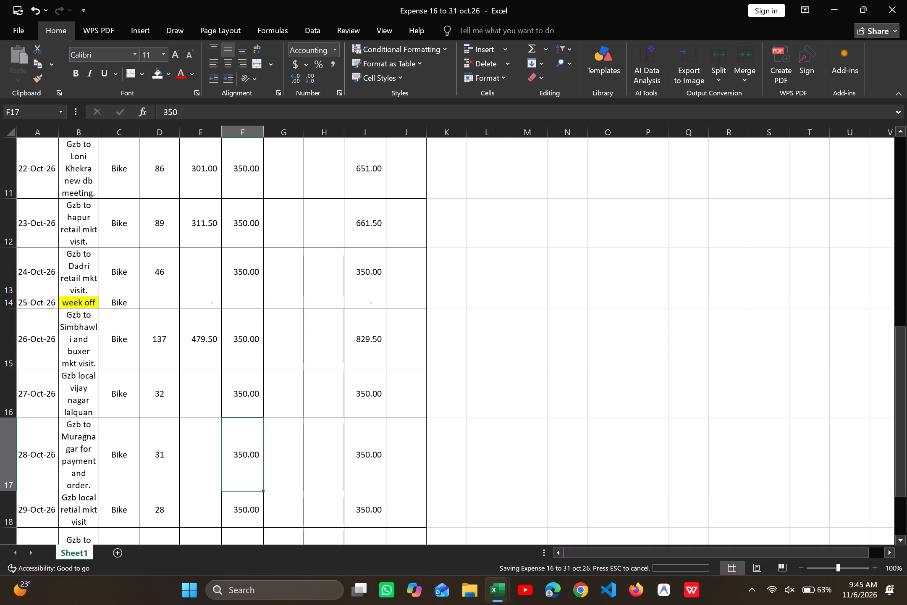
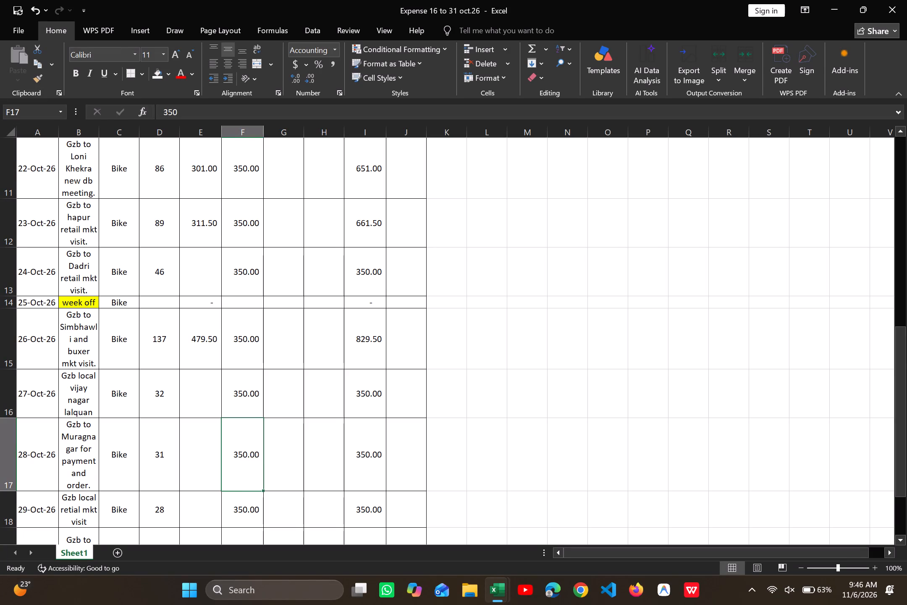
Copy the 21-Oct-26 visit entry "Gzb to Gulawthi retail mkt visit ." into the 29-Oct-26 row and save the workbook.
{"action": "scroll", "coordinate": [99, 282], "scroll_direction": "up", "scroll_amount": 3}
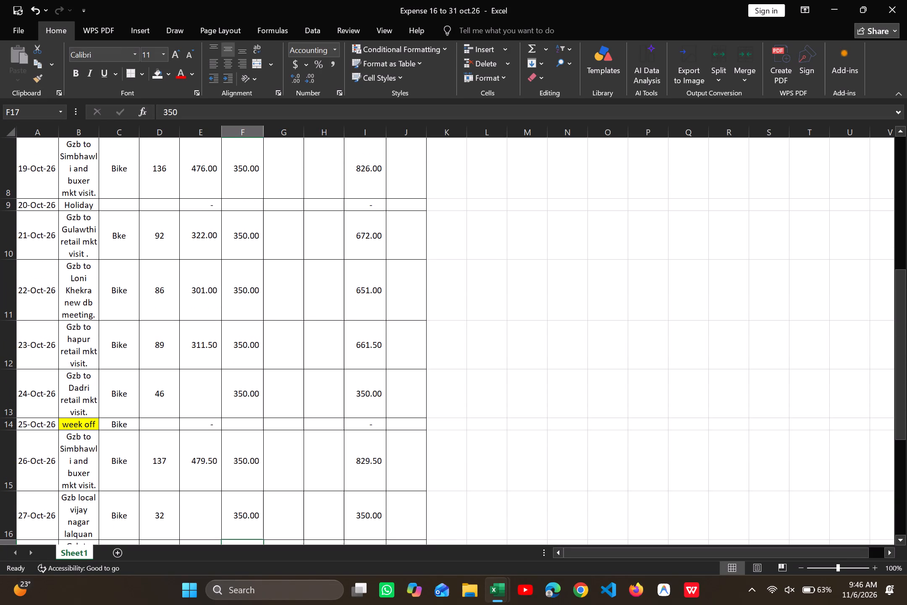
{"action": "left_click", "coordinate": [81, 232]}
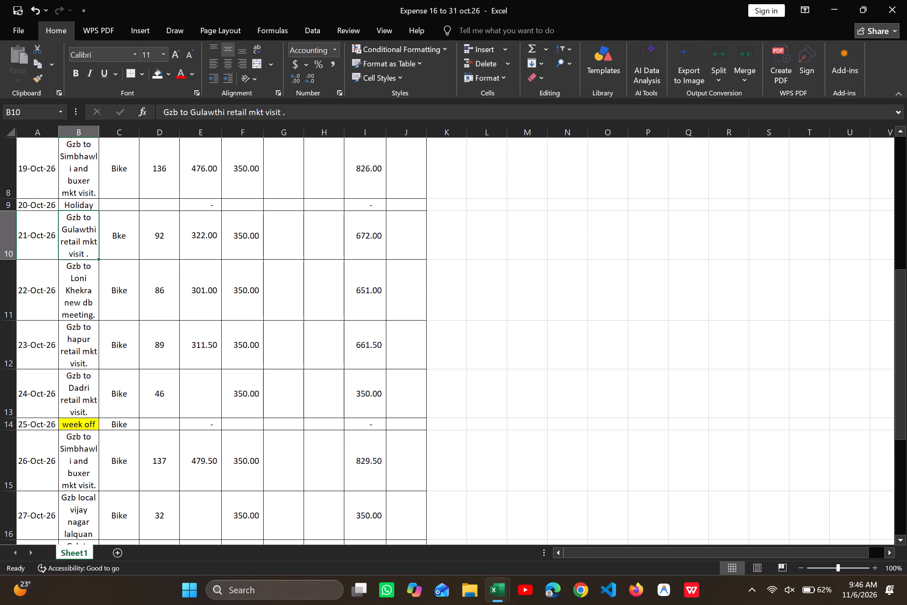
{"action": "key", "text": "ctrl+c"}
{"action": "scroll", "coordinate": [81, 232], "scroll_direction": "down", "scroll_amount": 4}
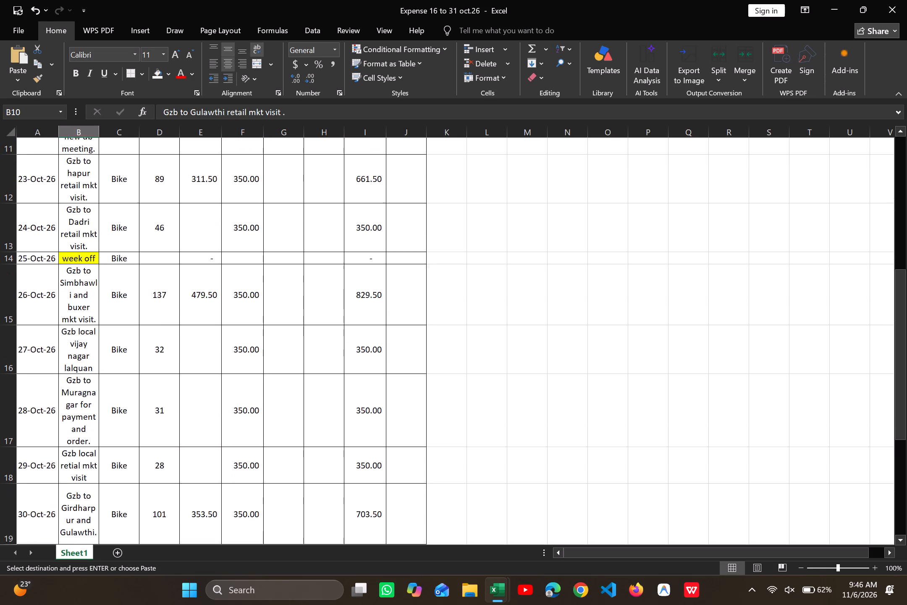
{"action": "left_click", "coordinate": [73, 447]}
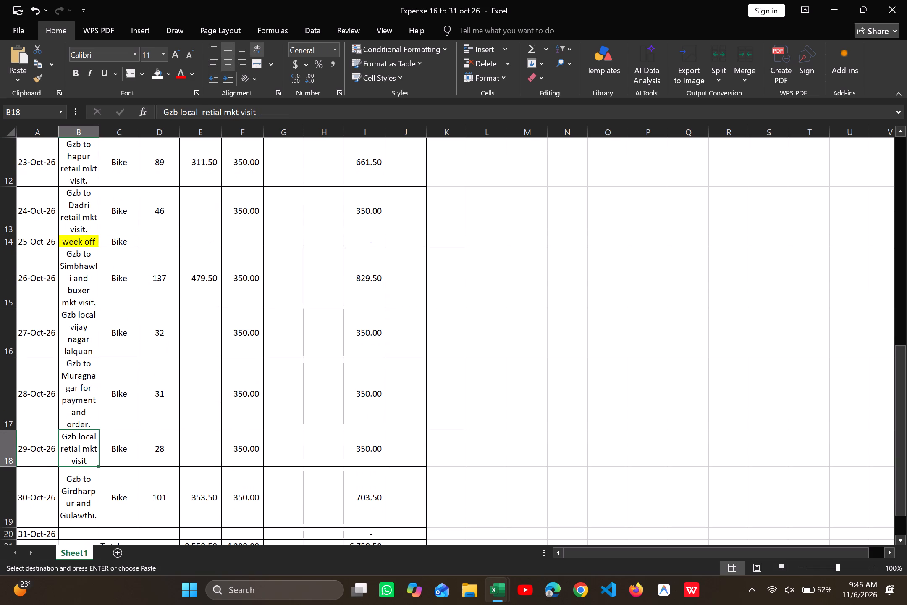
{"action": "key", "text": "ctrl+v"}
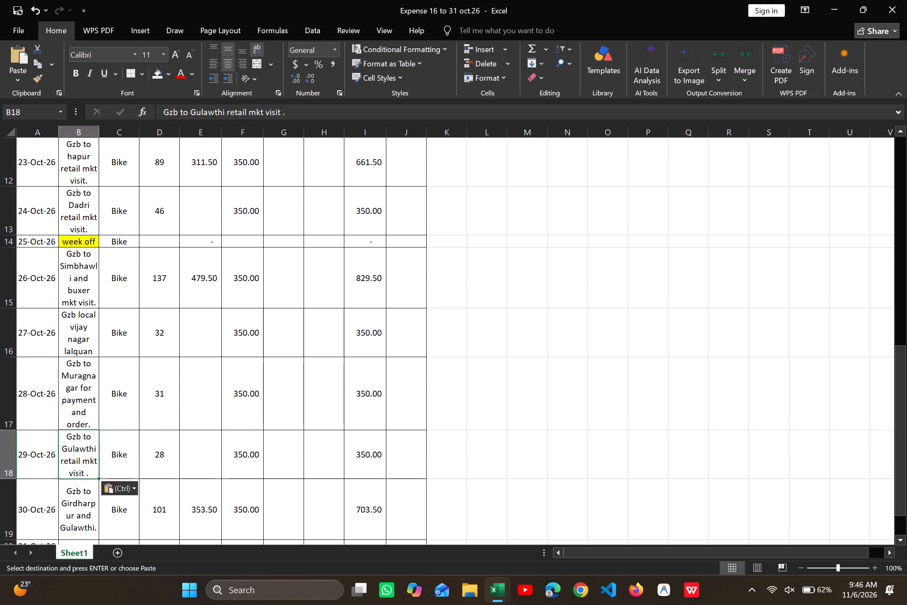
{"action": "key", "text": "ctrl+s"}
Set the total kilometres for 29-Oct-26 to 92 and save the workbook.
{"action": "left_click", "coordinate": [163, 458]}
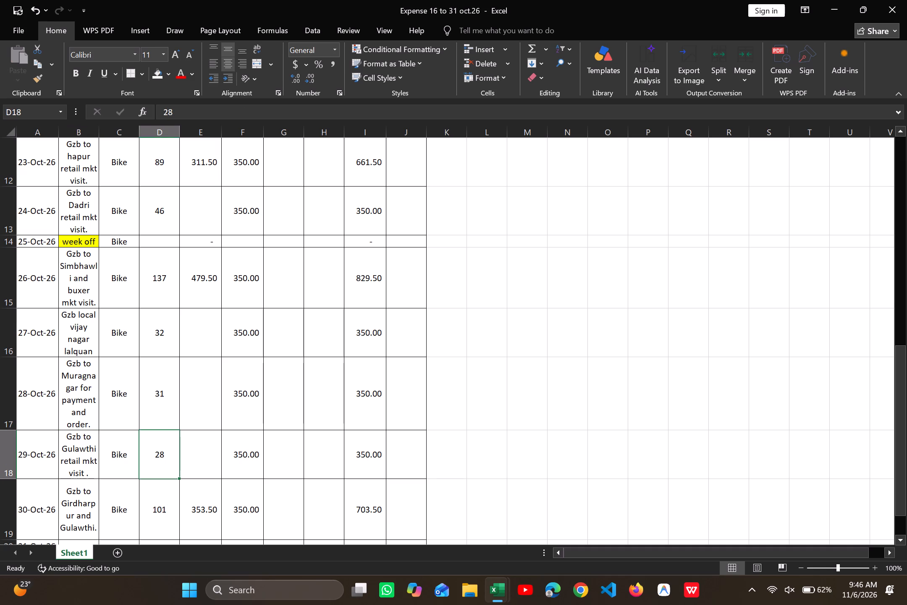
{"action": "type", "text": "92"}
{"action": "key", "text": "Right"}
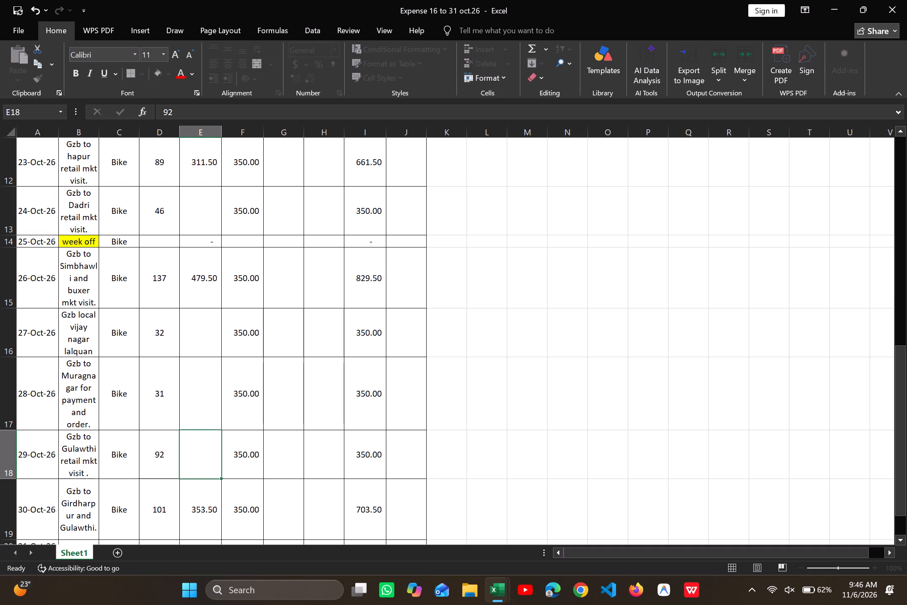
{"action": "key", "text": "ctrl+s"}
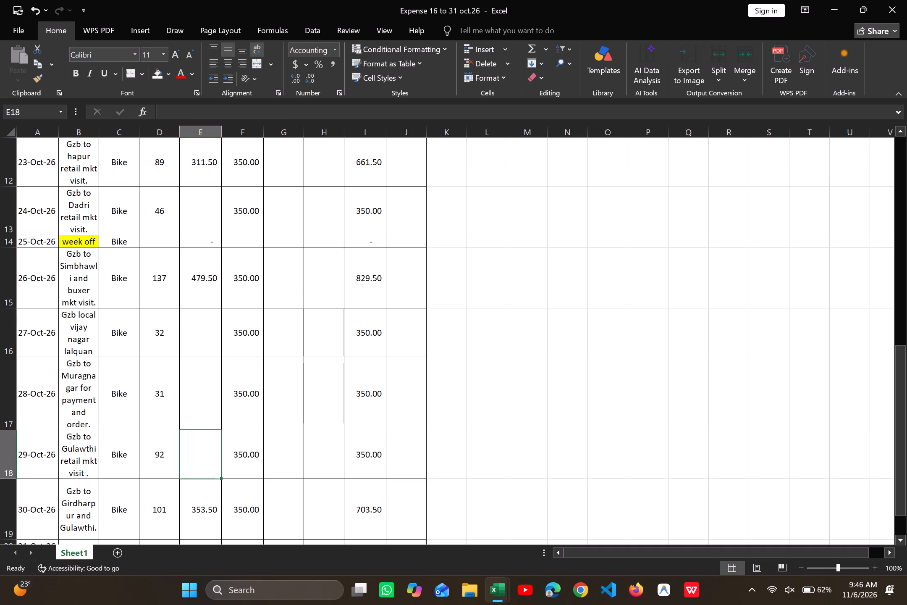
Copy the travel amount formula from 26-Oct-26 into column E for 29-Oct-26 and save the workbook.
{"action": "left_click", "coordinate": [215, 288]}
{"action": "key", "text": "ctrl+c"}
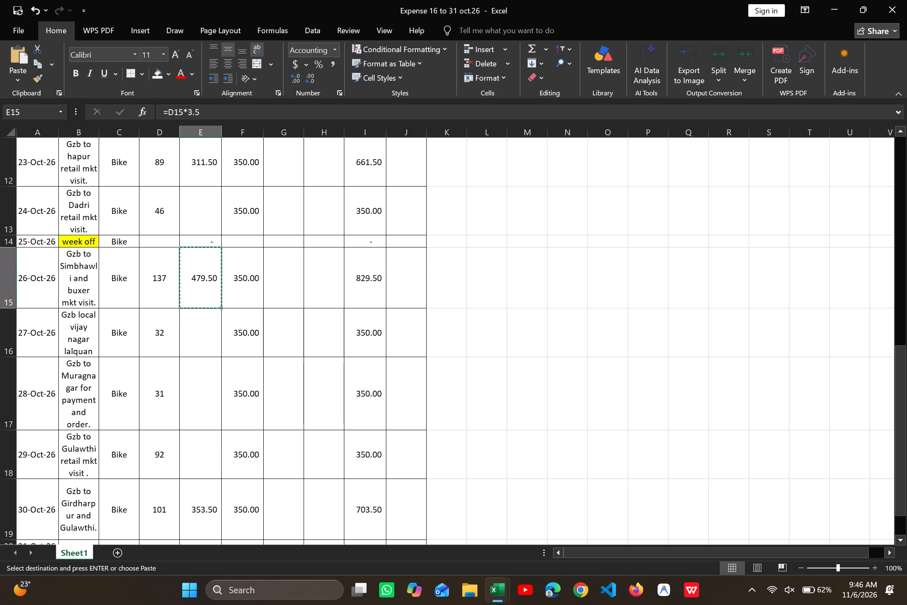
{"action": "left_click", "coordinate": [192, 457]}
{"action": "key", "text": "ctrl+v"}
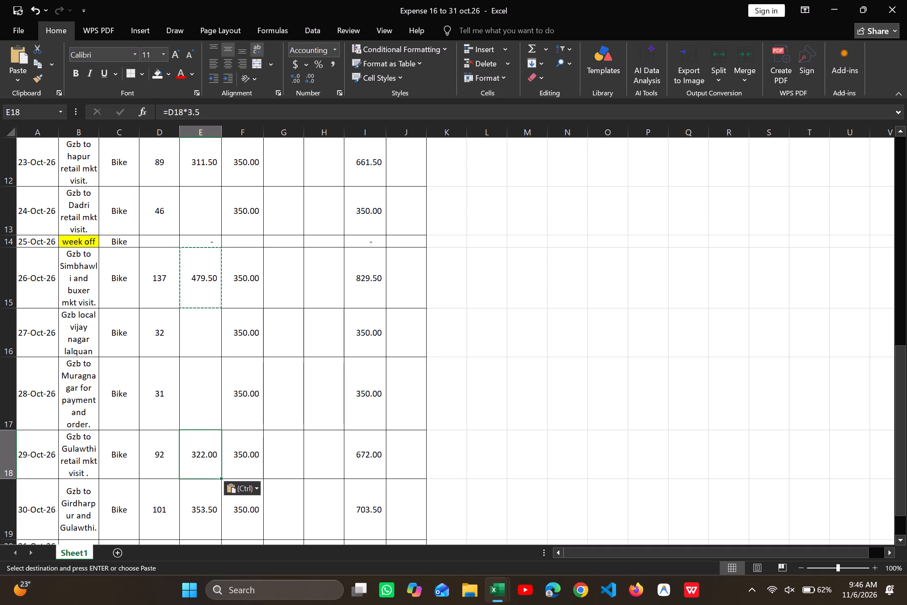
{"action": "key", "text": "ctrl+s"}
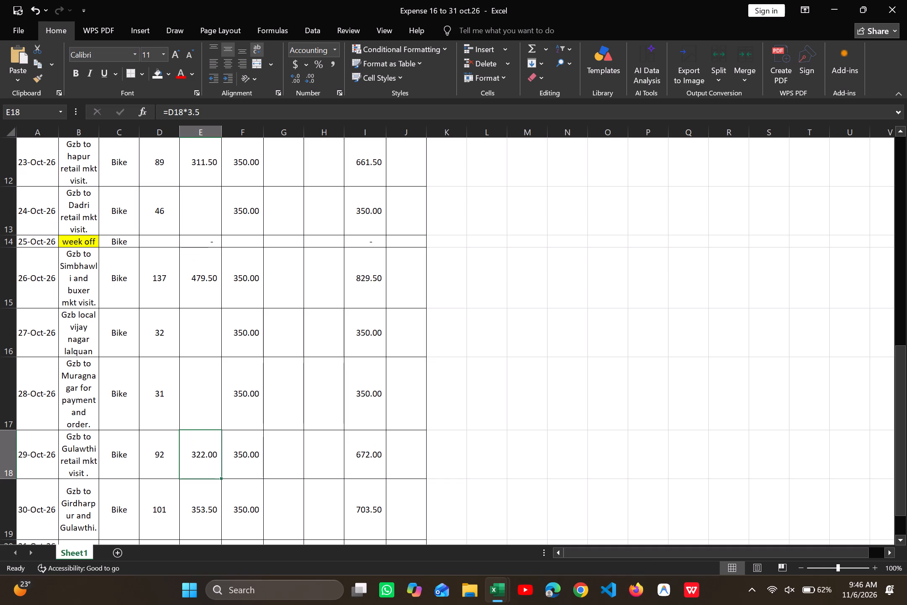
{"action": "left_click", "coordinate": [258, 466]}
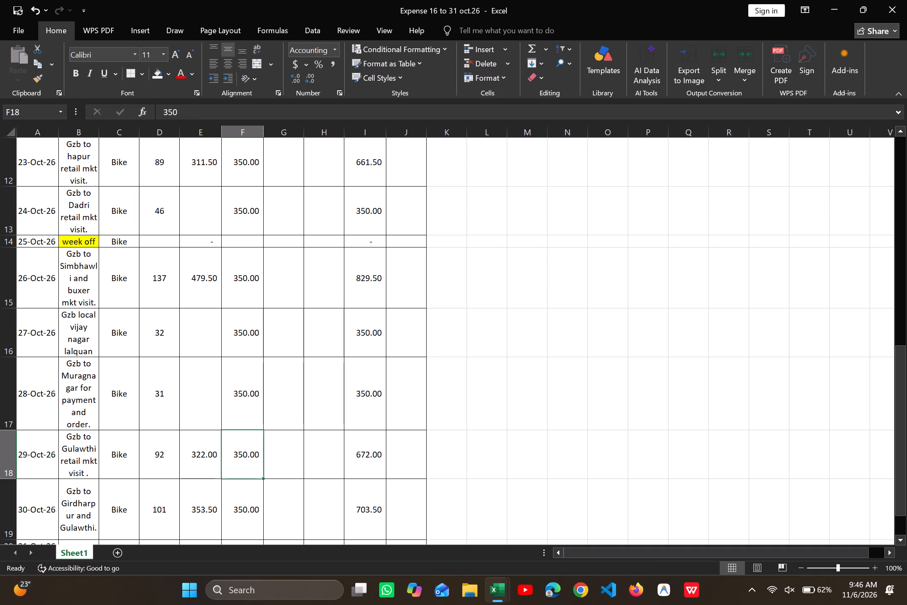
{"action": "key", "text": "ctrl+s"}
Replace the visit entry for 30-Oct-26 with "Gzb to hapur retail mkt visit." and save the workbook.
{"action": "scroll", "coordinate": [147, 476], "scroll_direction": "down", "scroll_amount": 1}
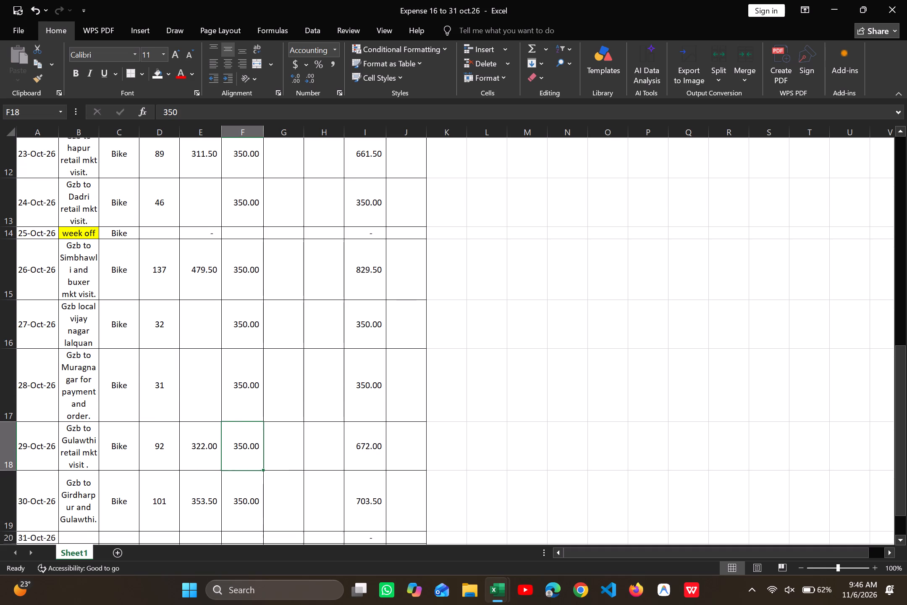
{"action": "scroll", "coordinate": [147, 476], "scroll_direction": "down", "scroll_amount": 1}
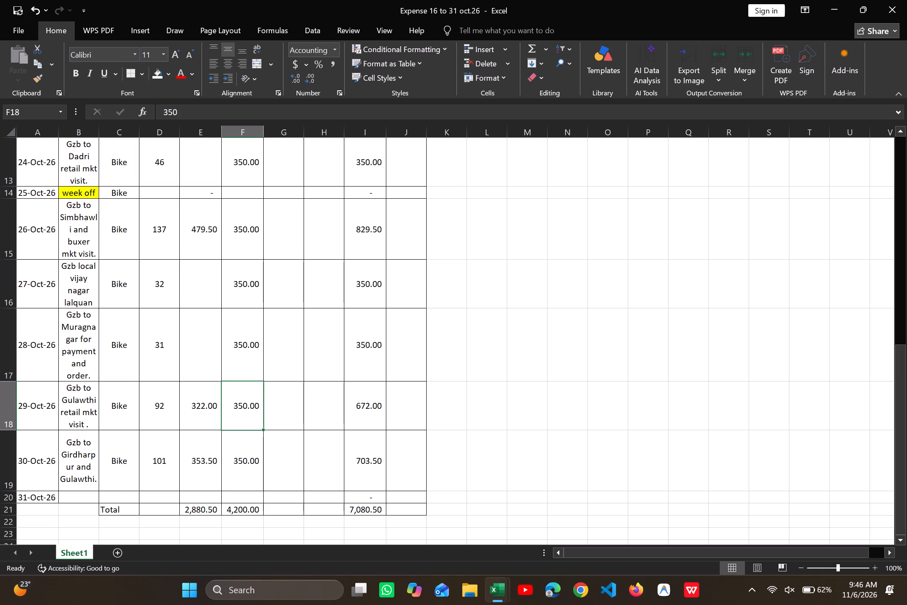
{"action": "key", "text": "ctrl+s"}
{"action": "left_click", "coordinate": [86, 461]}
{"action": "key", "text": "BackSpace"}
{"action": "type", "text": "Gzb to h"}
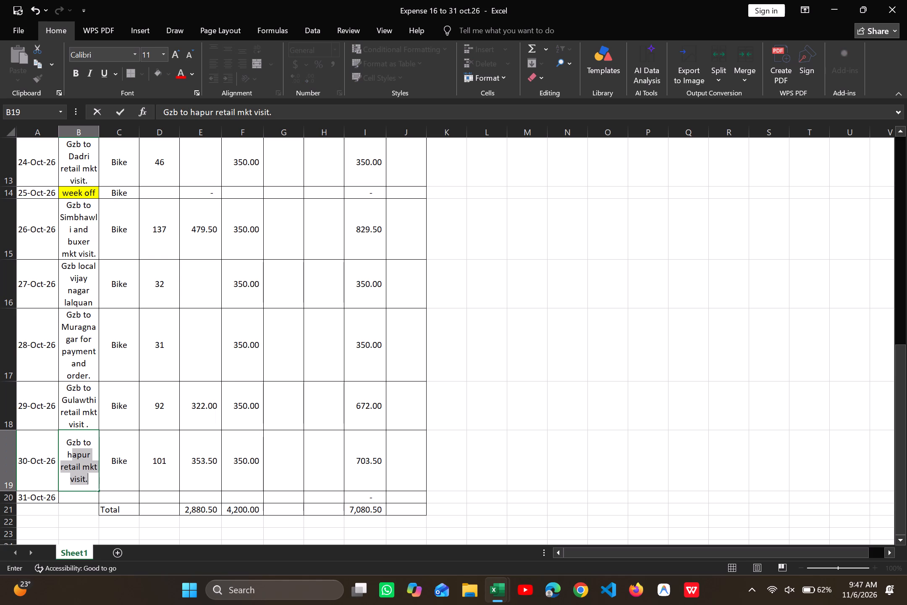
{"action": "key", "text": "Return"}
{"action": "key", "text": "ctrl+s"}
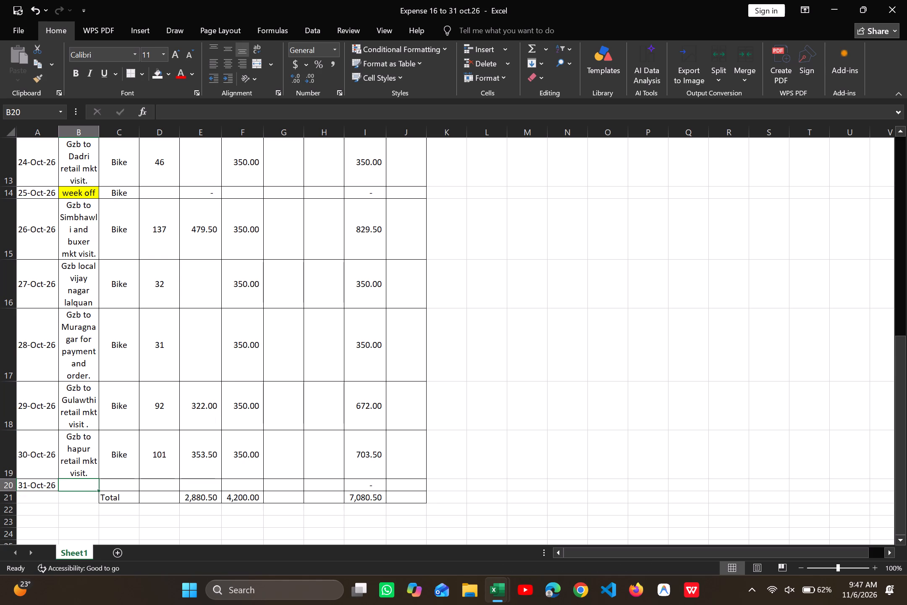
Set the total kilometres for 30-Oct-26 to 89 and save the workbook.
{"action": "left_click", "coordinate": [120, 458]}
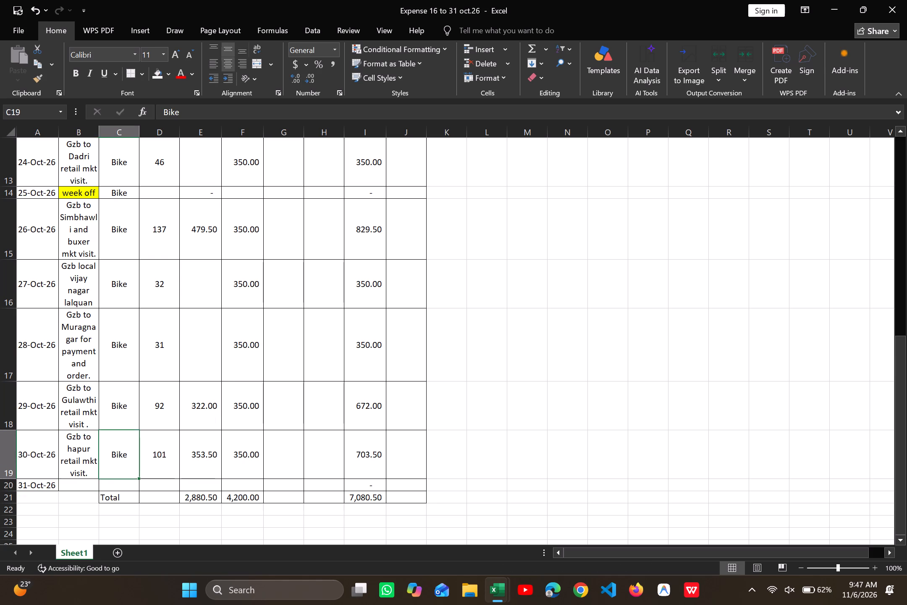
{"action": "key", "text": "Right"}
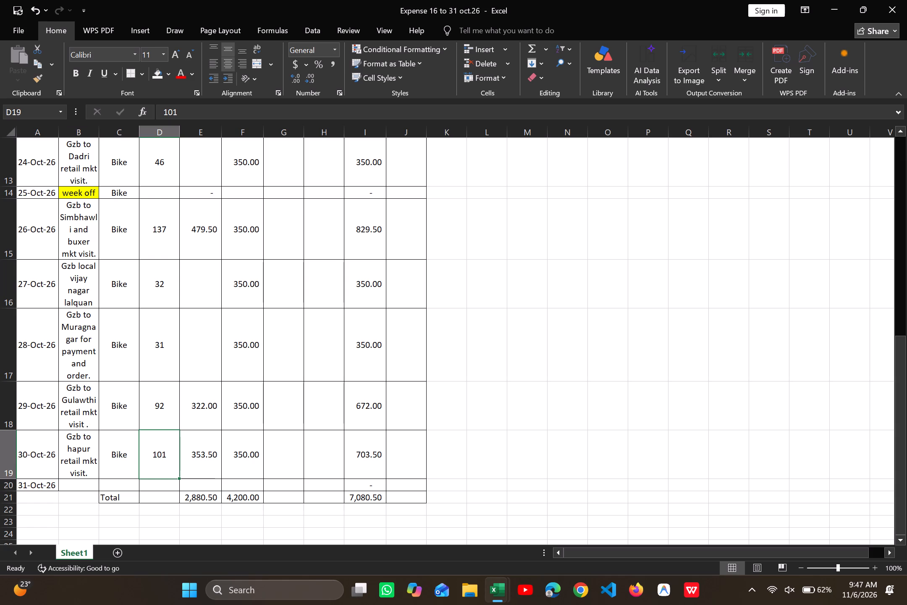
{"action": "type", "text": "89"}
{"action": "key", "text": "Right"}
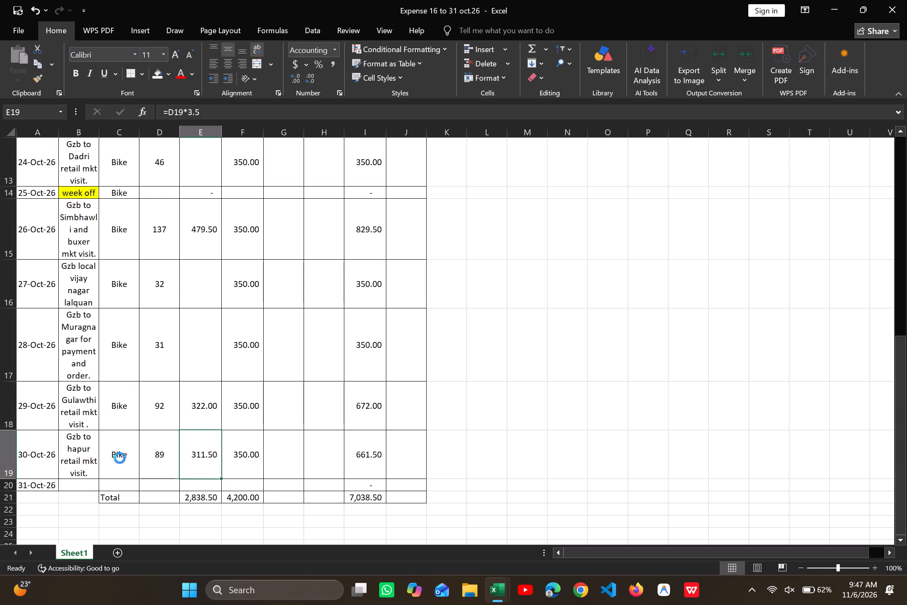
{"action": "key", "text": "ctrl+s"}
{"action": "key", "text": "ctrl+s"}
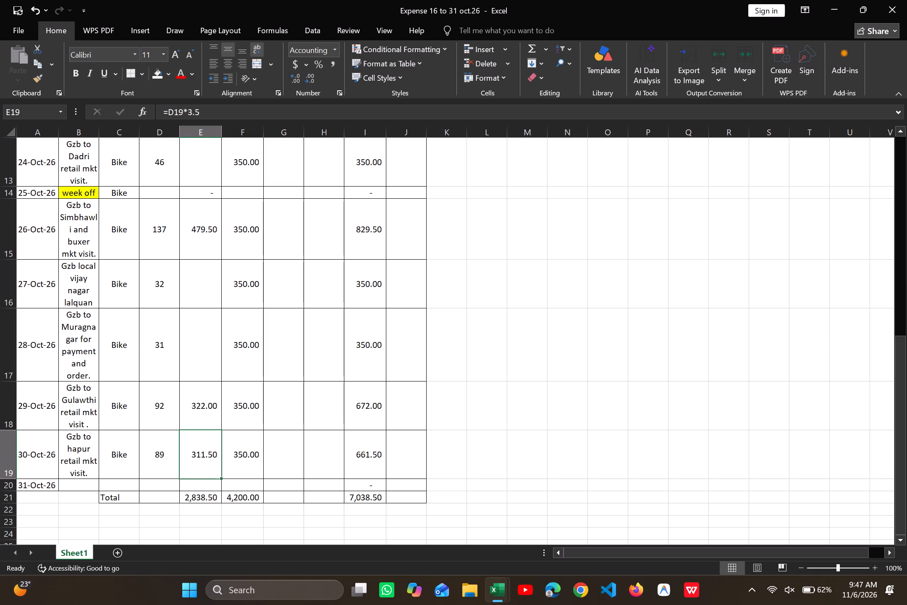
{"action": "key", "text": "ctrl+s"}
{"action": "key", "text": "ctrl+s"}
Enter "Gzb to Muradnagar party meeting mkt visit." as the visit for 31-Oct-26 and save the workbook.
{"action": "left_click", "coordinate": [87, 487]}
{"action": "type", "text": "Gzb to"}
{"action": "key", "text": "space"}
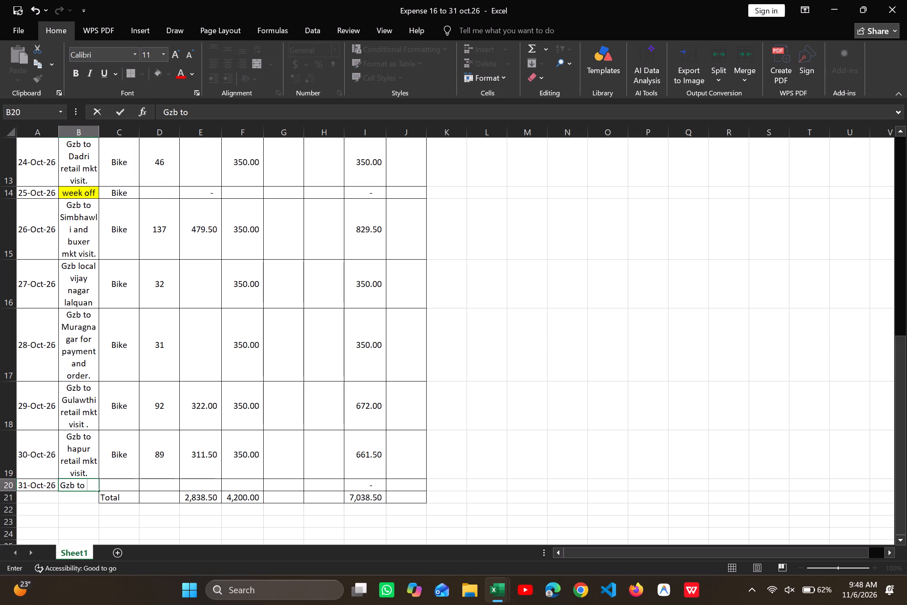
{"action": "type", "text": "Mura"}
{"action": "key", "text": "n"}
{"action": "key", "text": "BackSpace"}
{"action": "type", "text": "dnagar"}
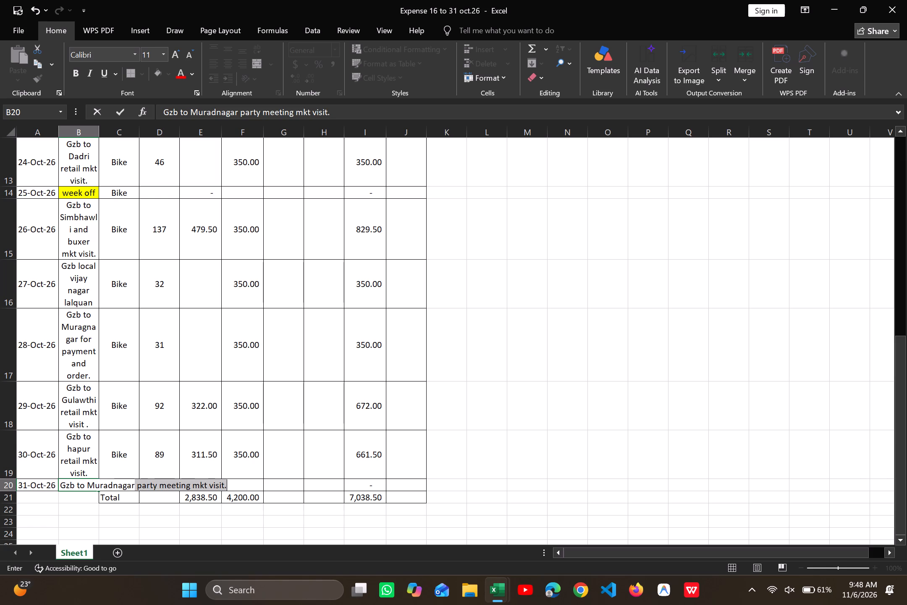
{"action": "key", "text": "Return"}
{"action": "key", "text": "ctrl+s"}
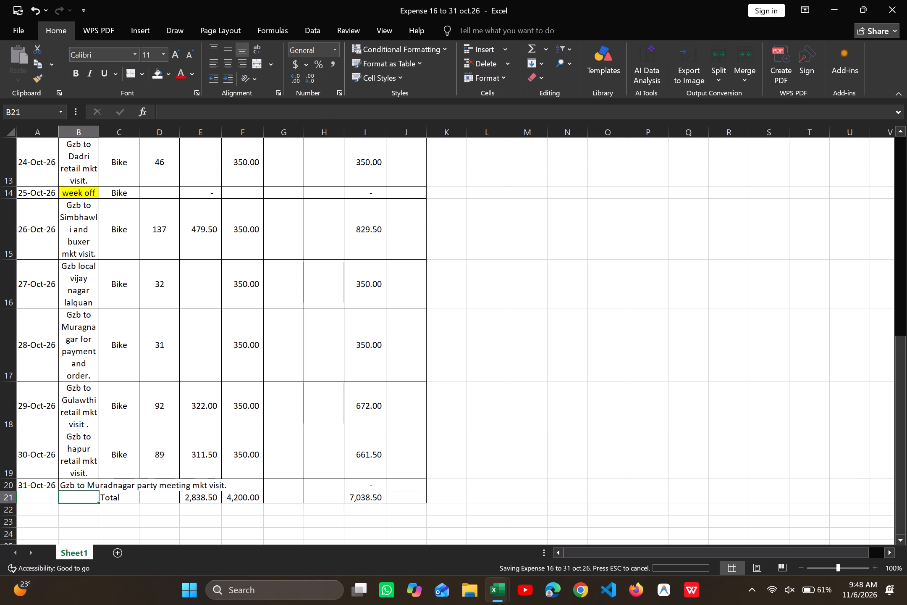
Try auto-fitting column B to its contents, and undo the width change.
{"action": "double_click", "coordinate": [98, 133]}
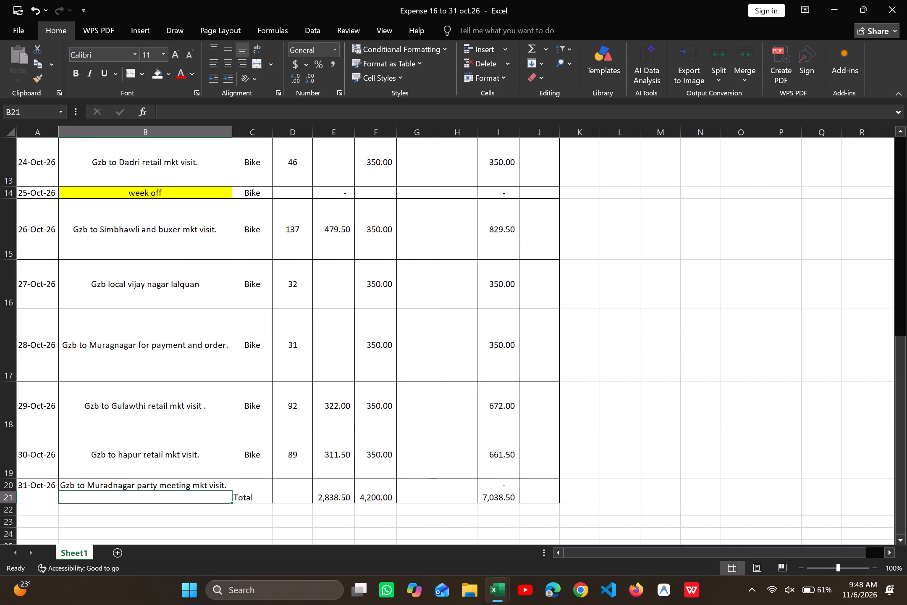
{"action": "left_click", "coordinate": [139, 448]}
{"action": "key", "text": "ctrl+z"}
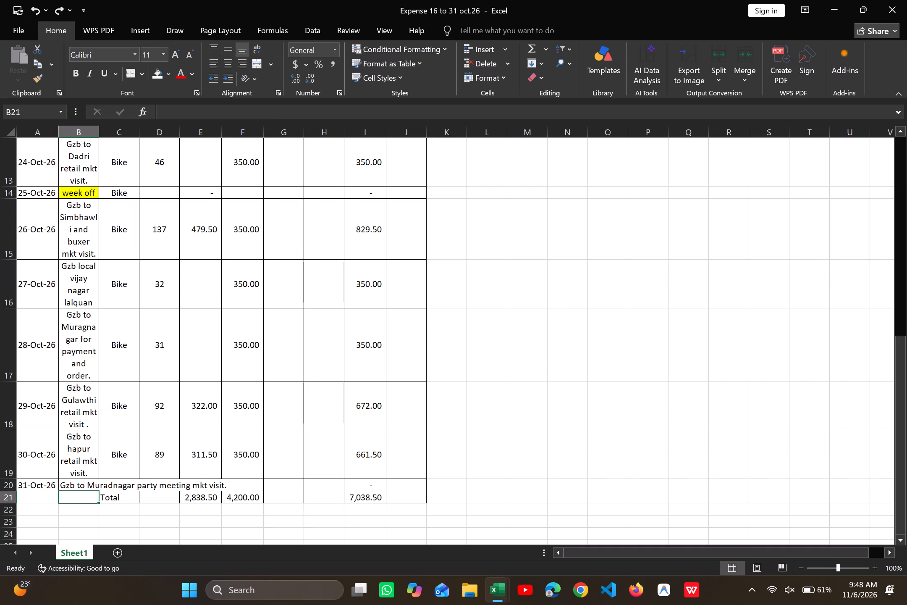
Copy the 30-Oct-26 visit entry with its formatting into the 31-Oct-26 row and save the workbook.
{"action": "left_click", "coordinate": [53, 478]}
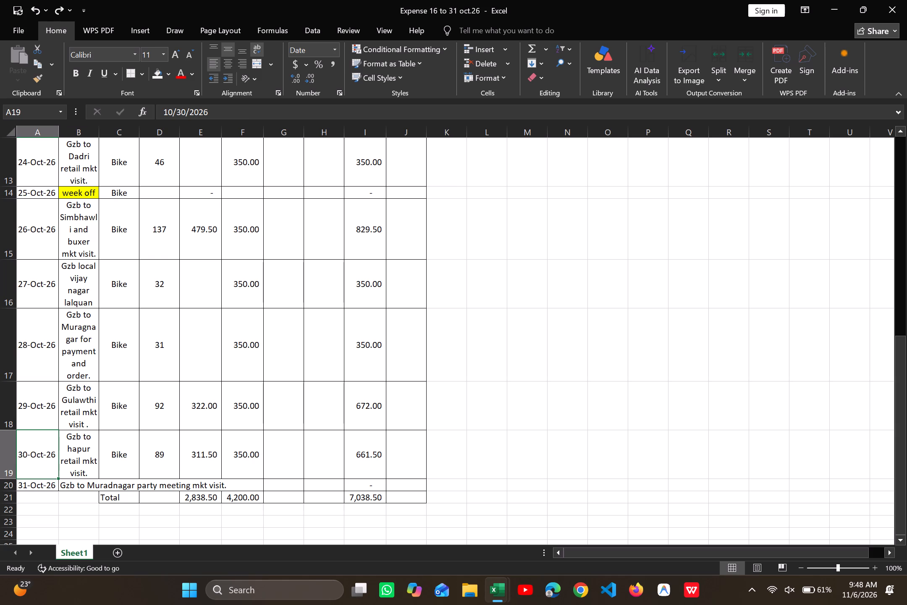
{"action": "left_click", "coordinate": [77, 458]}
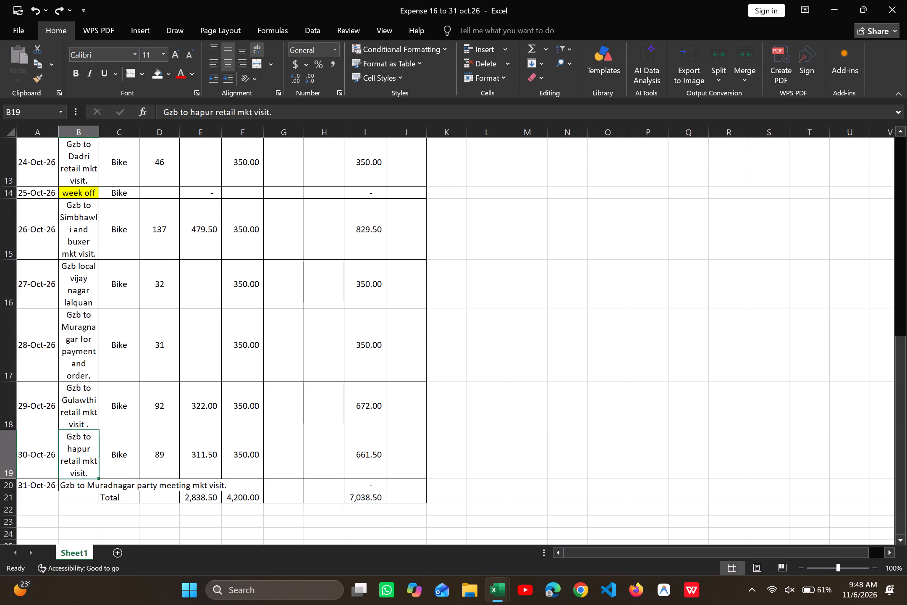
{"action": "key", "text": "ctrl+c"}
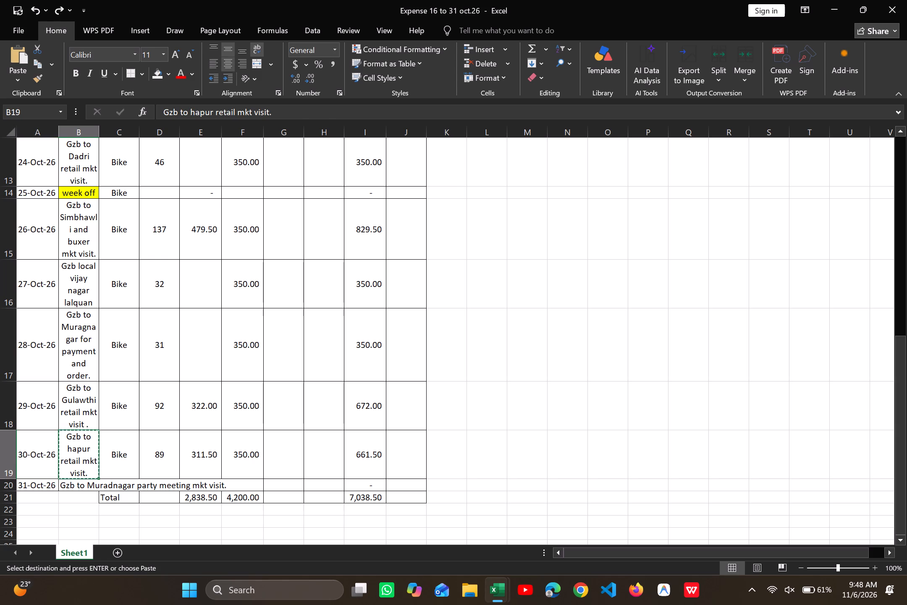
{"action": "left_click", "coordinate": [82, 483]}
{"action": "key", "text": "ctrl+v"}
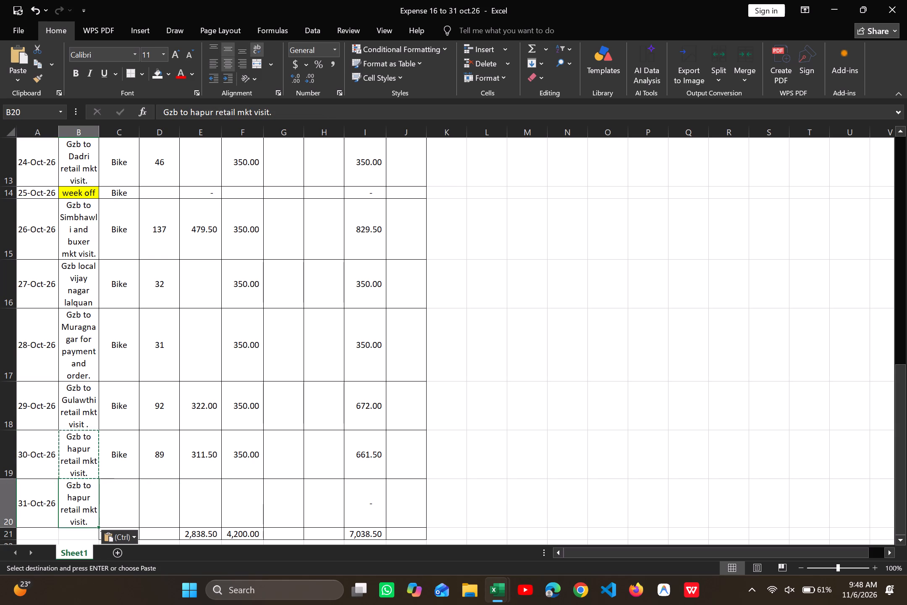
{"action": "key", "text": "ctrl+s"}
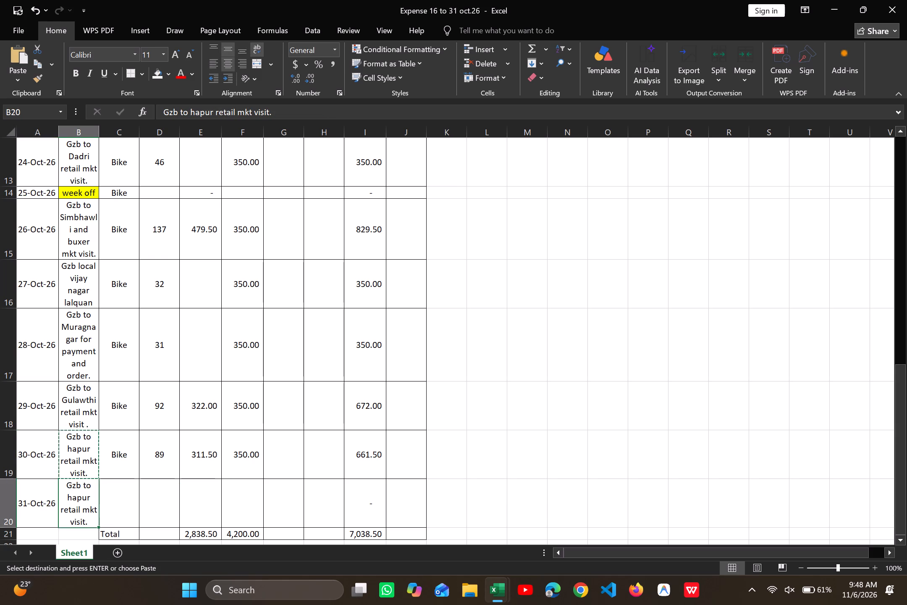
{"action": "left_click", "coordinate": [86, 513]}
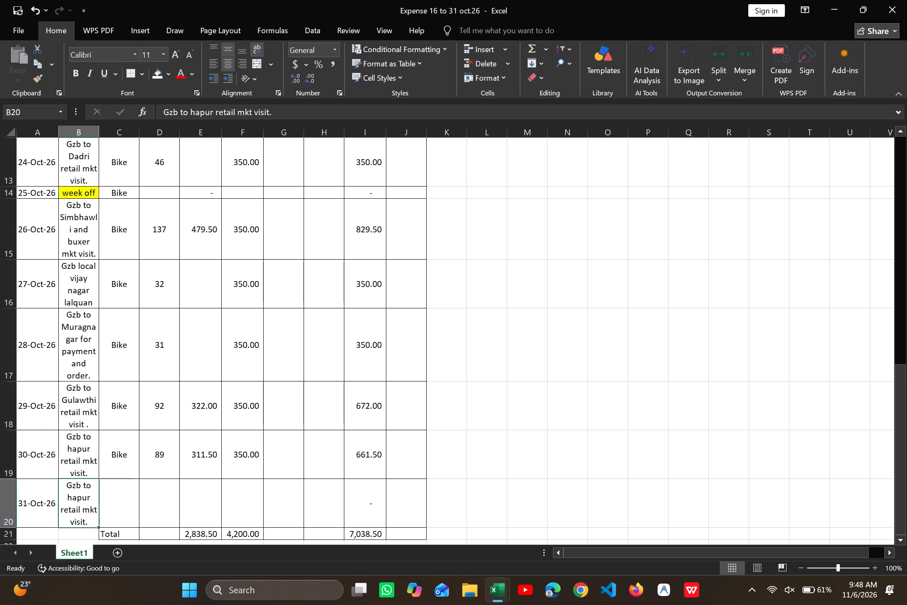
Change the 31-Oct-26 visit entry to "Gzb to Muradnagar retail mkt visit." and save the workbook.
{"action": "left_click", "coordinate": [292, 113]}
{"action": "key", "text": "BackSpace"}
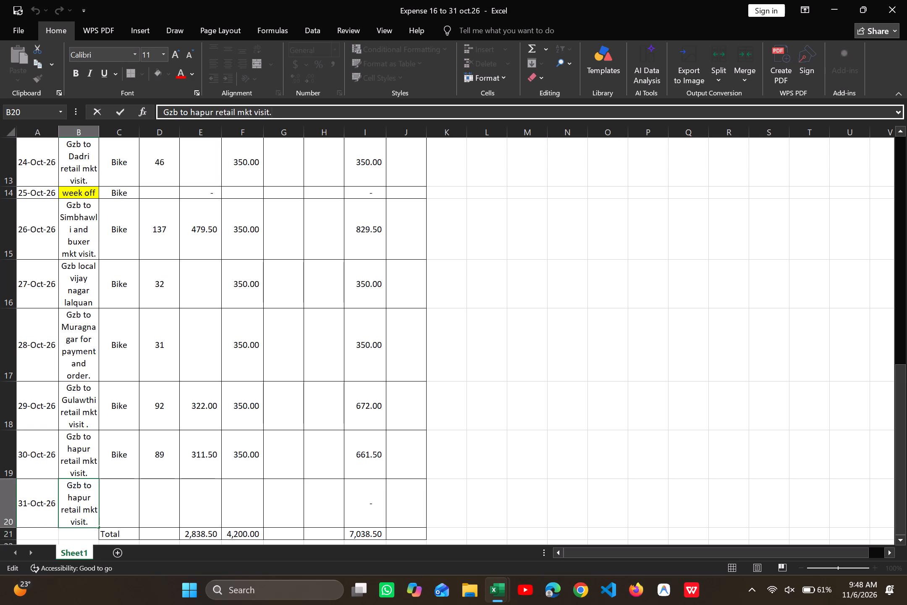
{"action": "key", "text": "BackSpace"}
{"action": "key", "text": "BackSpace"}
{"action": "key", "text": "BackSpace"}
{"action": "key", "text": "BackSpace"}
{"action": "key", "text": "BackSpace"}
{"action": "key", "text": "BackSpace"}
{"action": "key", "text": "BackSpace"}
{"action": "key", "text": "BackSpace"}
{"action": "key", "text": "BackSpace"}
{"action": "key", "text": "BackSpace"}
{"action": "key", "text": "BackSpace"}
{"action": "key", "text": "BackSpace"}
{"action": "key", "text": "BackSpace"}
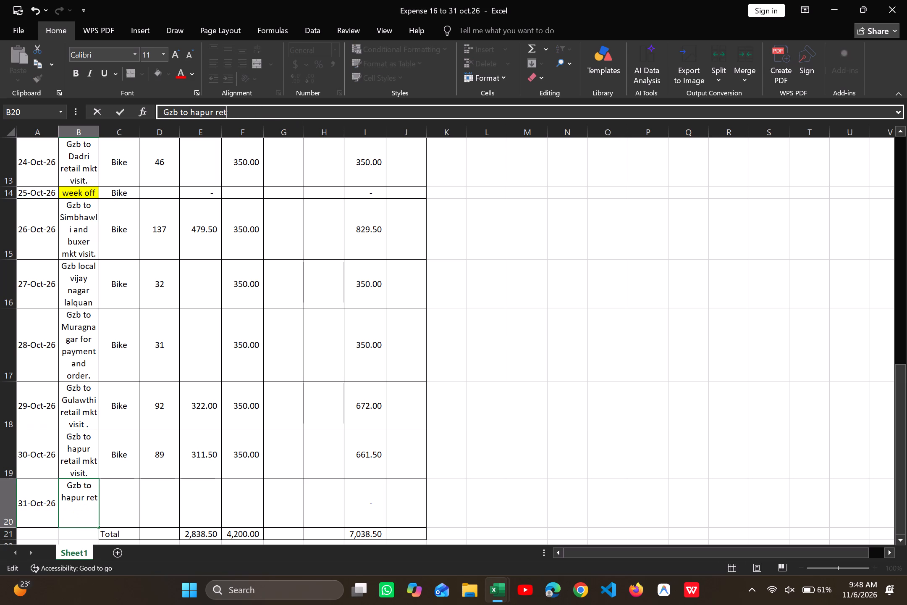
{"action": "key", "text": "BackSpace"}
{"action": "key", "text": "BackSpace"}
{"action": "key", "text": "BackSpace"}
{"action": "key", "text": "BackSpace"}
{"action": "key", "text": "BackSpace"}
{"action": "key", "text": "BackSpace"}
{"action": "key", "text": "BackSpace"}
{"action": "key", "text": "BackSpace"}
{"action": "key", "text": "BackSpace"}
{"action": "type", "text": "Muradn"}
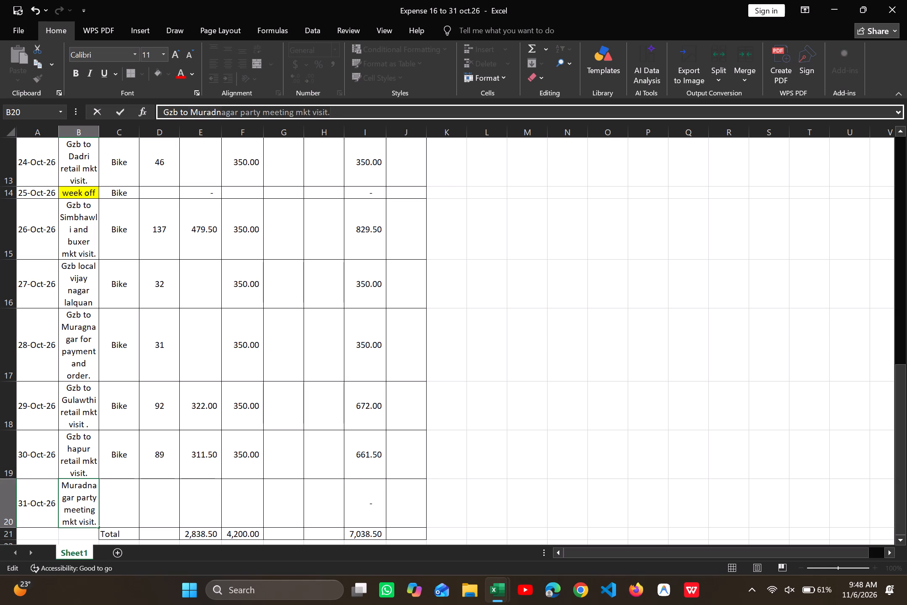
{"action": "type", "text": "agar"}
{"action": "key", "text": "space"}
{"action": "type", "text": "retial"}
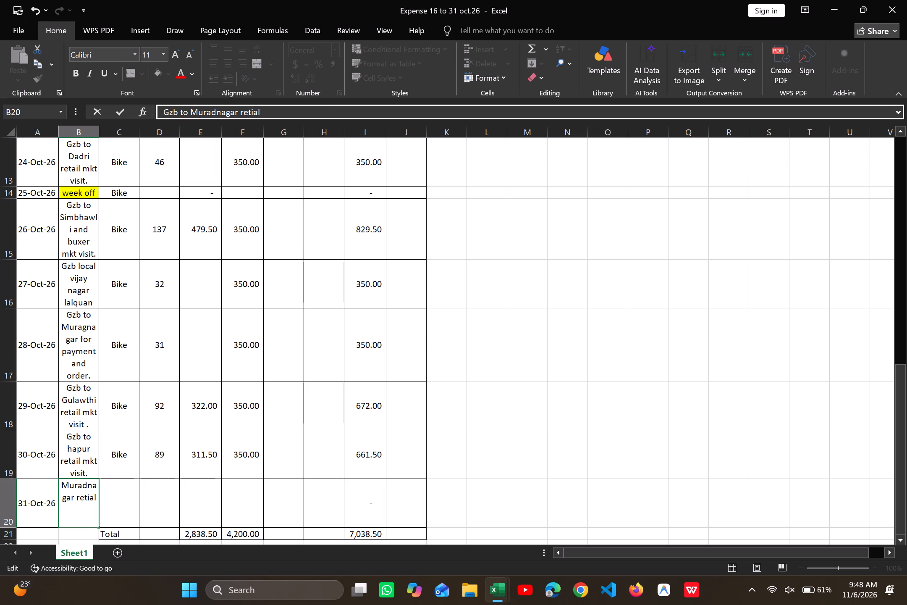
{"action": "key", "text": "BackSpace"}
{"action": "key", "text": "BackSpace"}
{"action": "key", "text": "BackSpace"}
{"action": "type", "text": "ail mkt visit."}
{"action": "key", "text": "Return"}
{"action": "key", "text": "ctrl+s"}
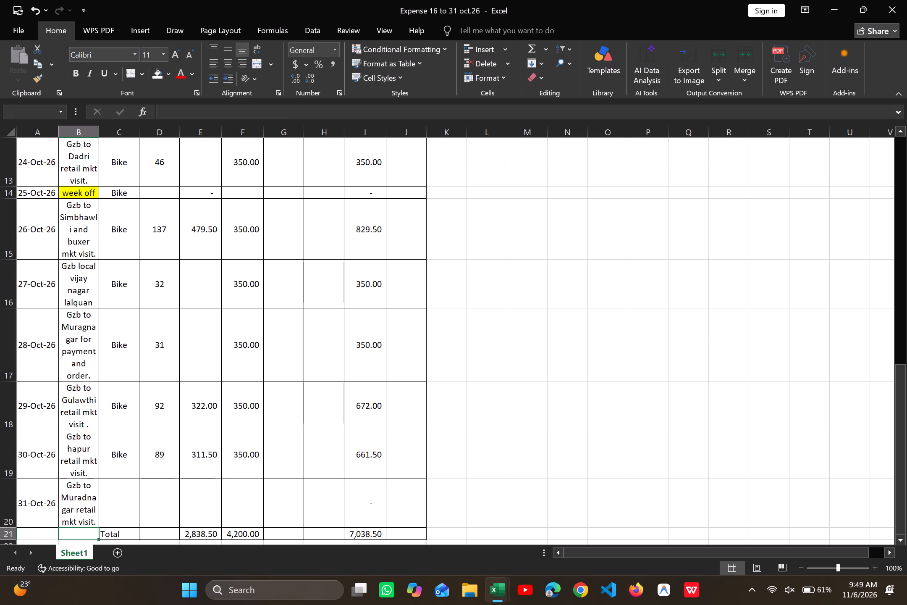
Enter "Bike" as the mode of travelling for 31-Oct-26 and save the workbook.
{"action": "left_click", "coordinate": [114, 500]}
{"action": "type", "text": "Bike"}
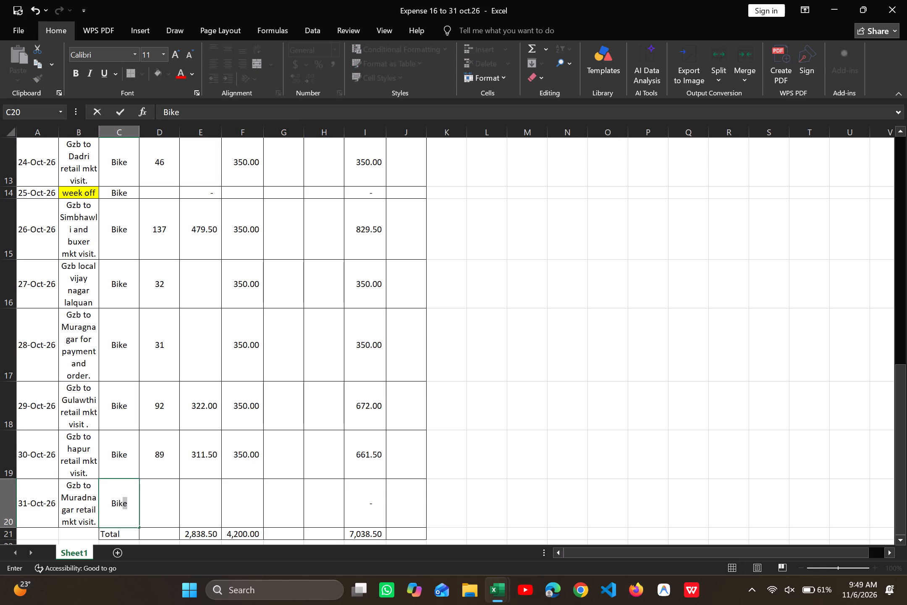
{"action": "key", "text": "Right"}
{"action": "key", "text": "ctrl+s"}
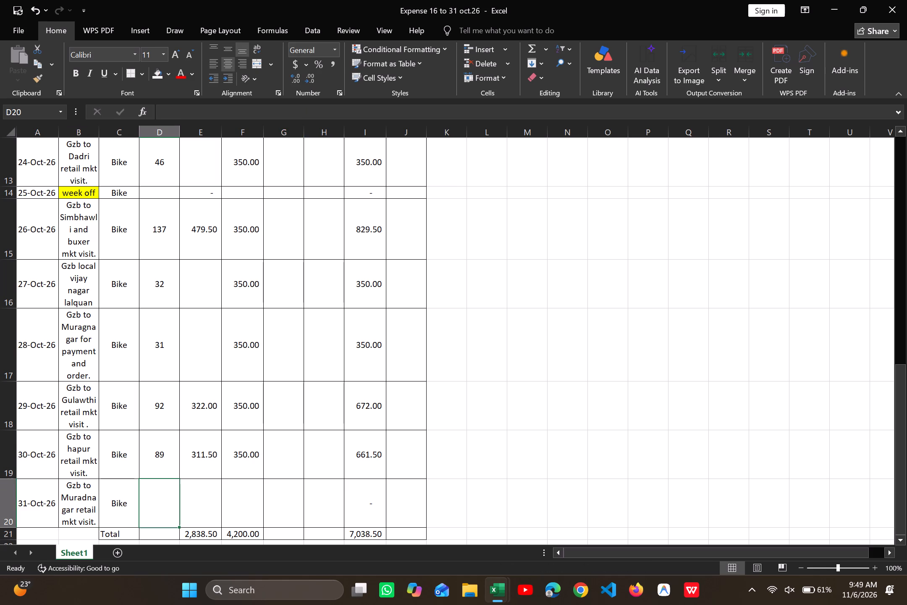
Set the total kilometres for 31-Oct-26 to 31, middle-align the value vertically, and save the workbook.
{"action": "type", "text": "31"}
{"action": "key", "text": "Right"}
{"action": "key", "text": "ctrl+s"}
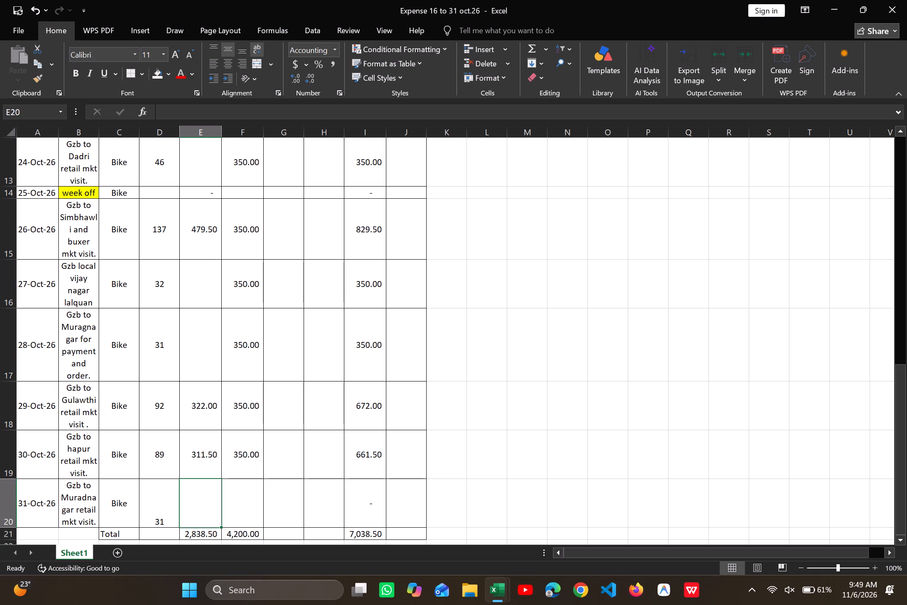
{"action": "left_click", "coordinate": [160, 520]}
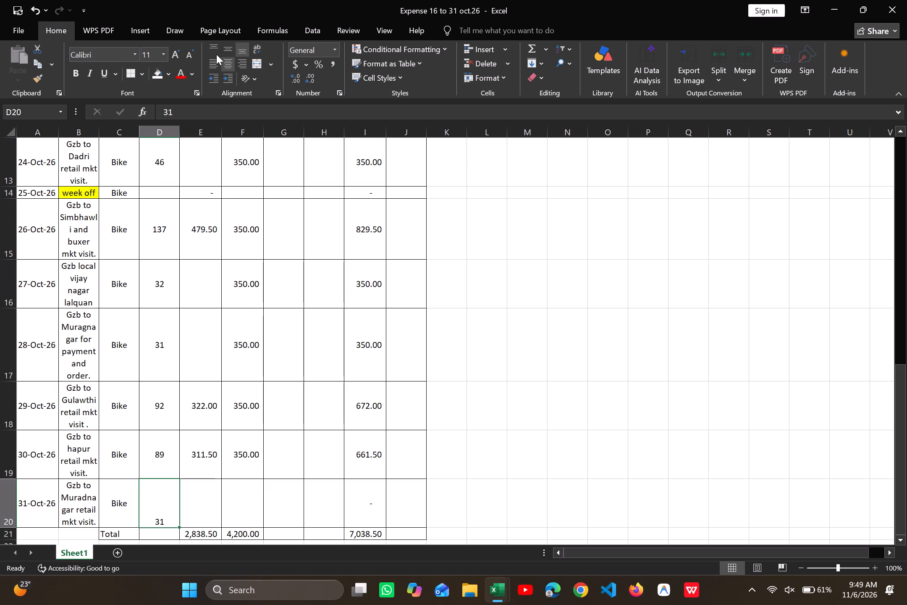
{"action": "left_click", "coordinate": [230, 44]}
{"action": "left_click", "coordinate": [198, 512]}
{"action": "key", "text": "ctrl+s"}
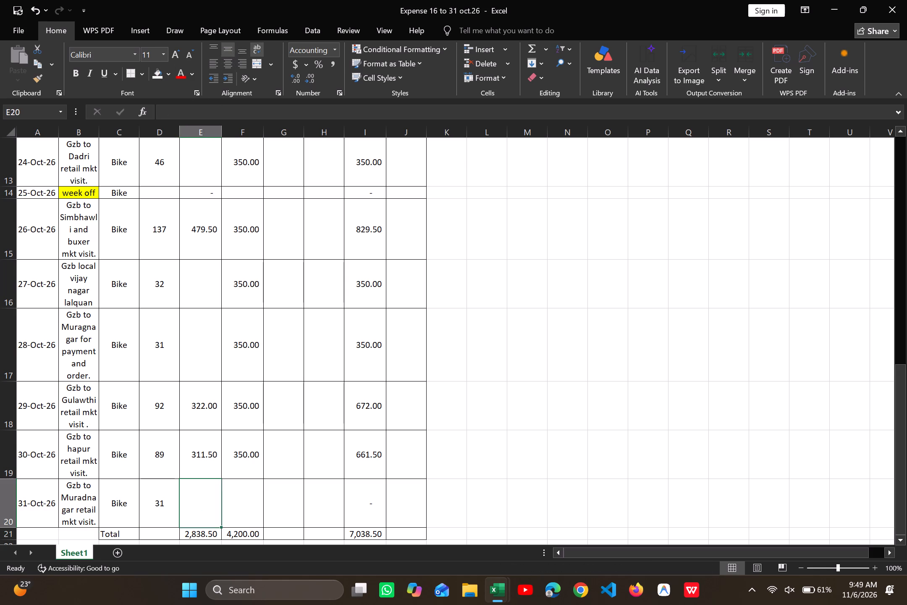
Copy the 350.00 D.A. amount from 30-Oct-26 into the 31-Oct-26 row and save the workbook.
{"action": "left_click", "coordinate": [249, 468]}
{"action": "key", "text": "ctrl+c"}
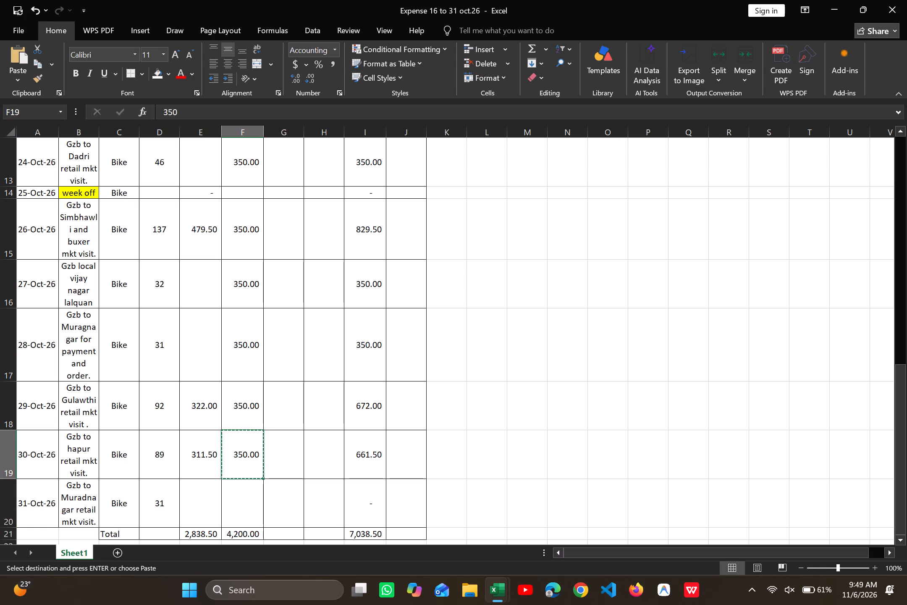
{"action": "left_click", "coordinate": [245, 509]}
{"action": "key", "text": "ctrl+v"}
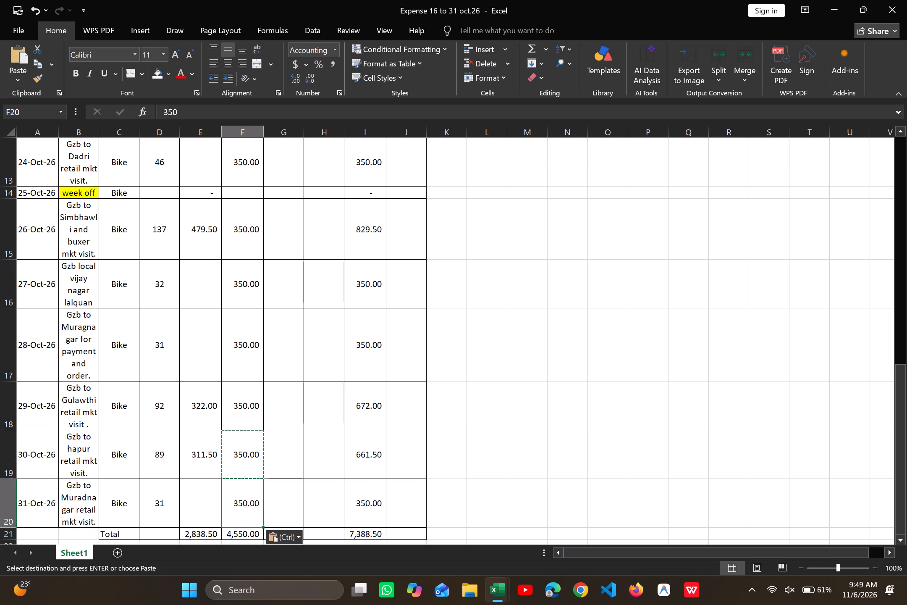
{"action": "key", "text": "ctrl+s"}
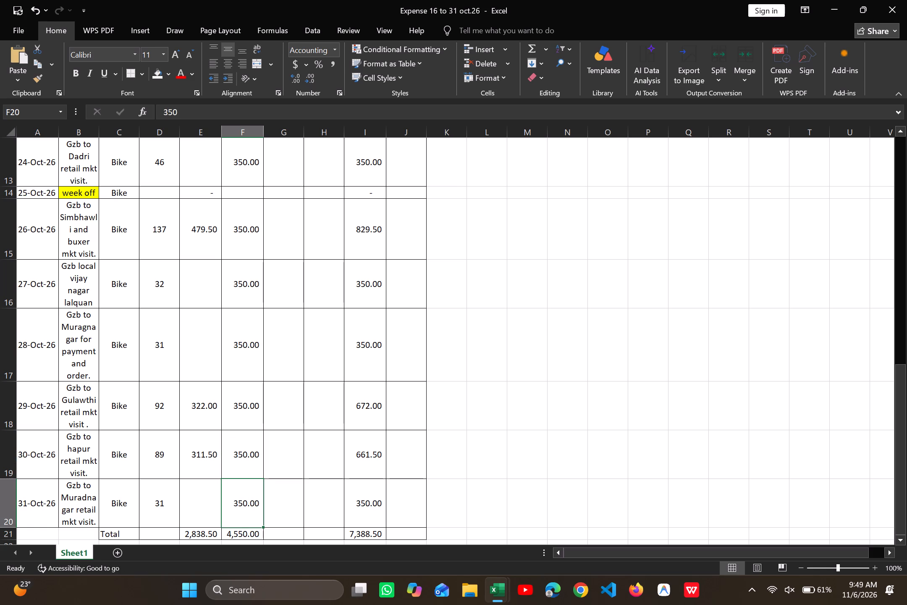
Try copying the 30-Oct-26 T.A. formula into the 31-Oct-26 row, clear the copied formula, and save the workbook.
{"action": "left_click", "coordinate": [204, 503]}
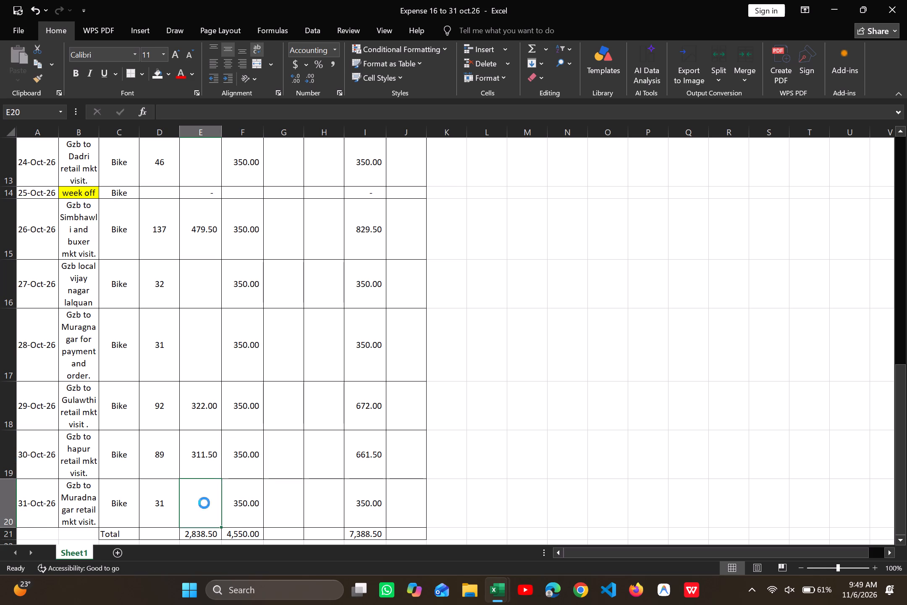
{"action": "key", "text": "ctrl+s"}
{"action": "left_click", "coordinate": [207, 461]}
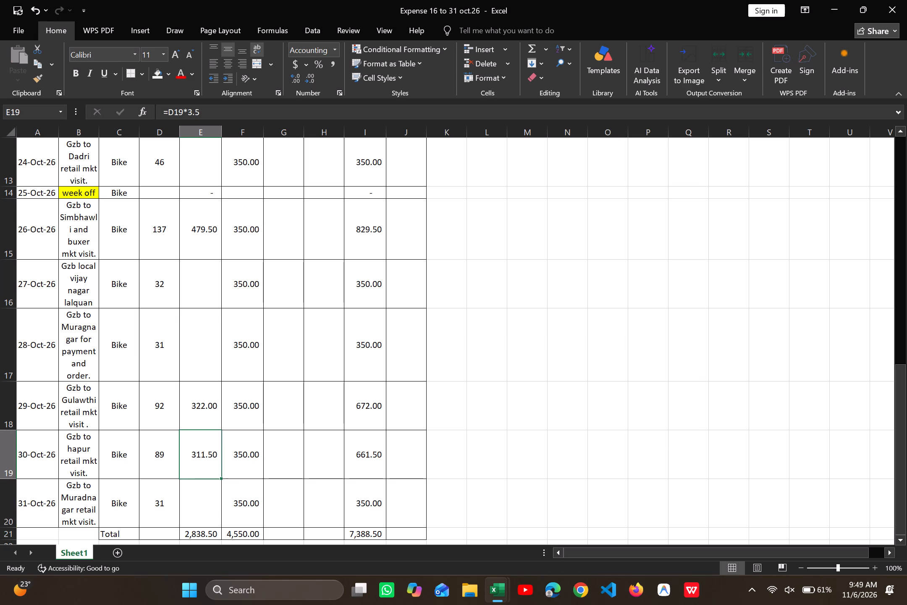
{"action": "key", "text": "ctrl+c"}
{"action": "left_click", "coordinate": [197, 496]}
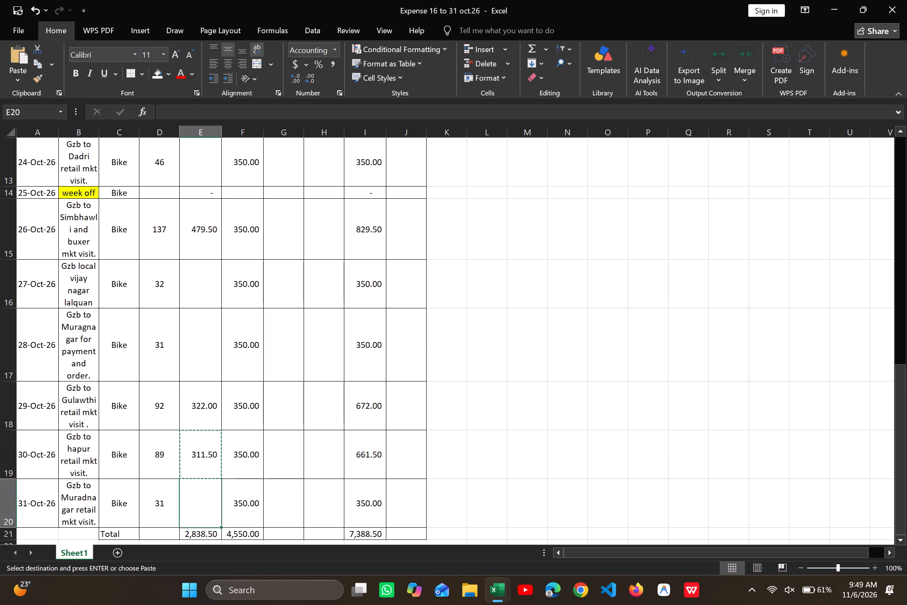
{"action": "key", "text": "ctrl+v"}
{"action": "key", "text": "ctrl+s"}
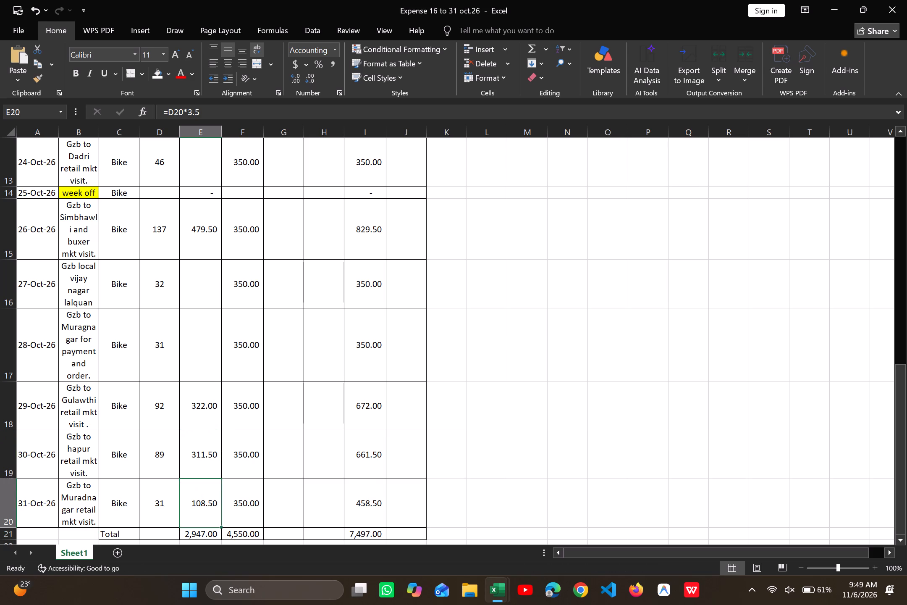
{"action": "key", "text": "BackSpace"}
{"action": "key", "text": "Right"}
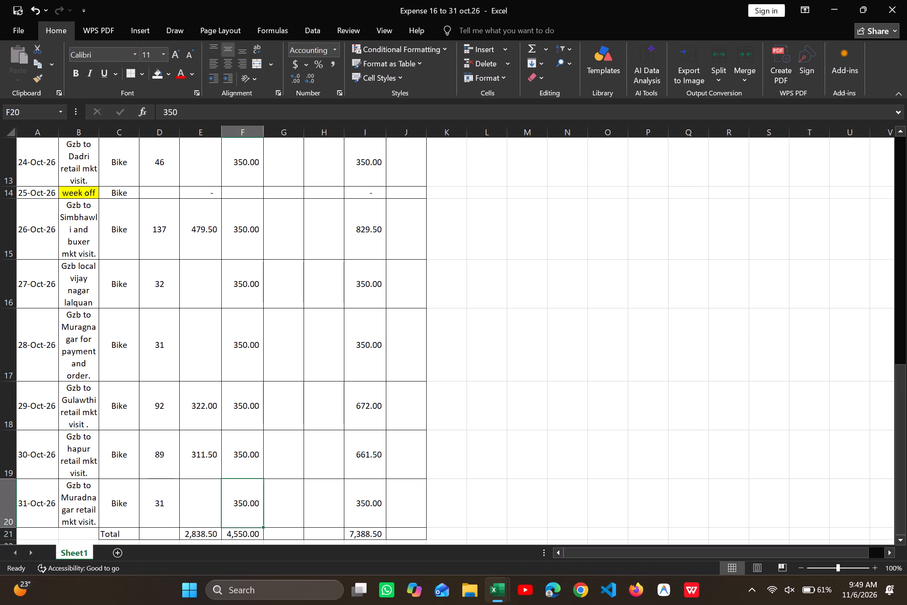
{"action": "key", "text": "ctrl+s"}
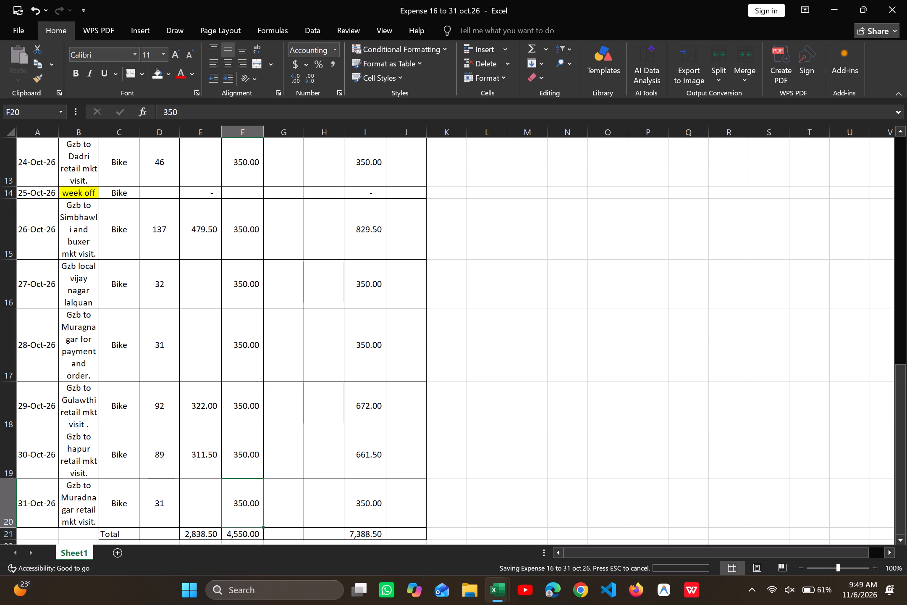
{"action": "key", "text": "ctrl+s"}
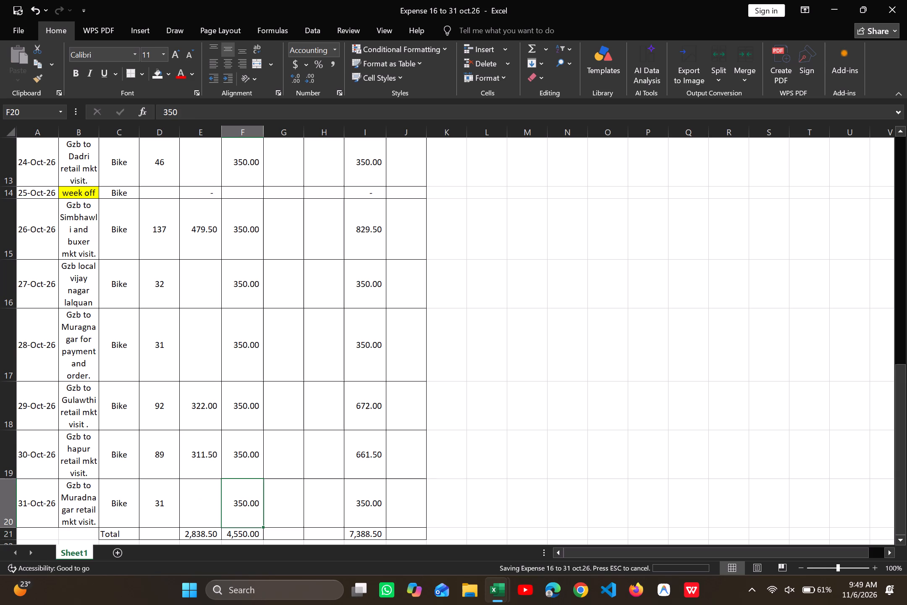
Make the Total row bold from the Total label through the Remarks column and save the workbook.
{"action": "scroll", "coordinate": [197, 496], "scroll_direction": "down", "scroll_amount": 2}
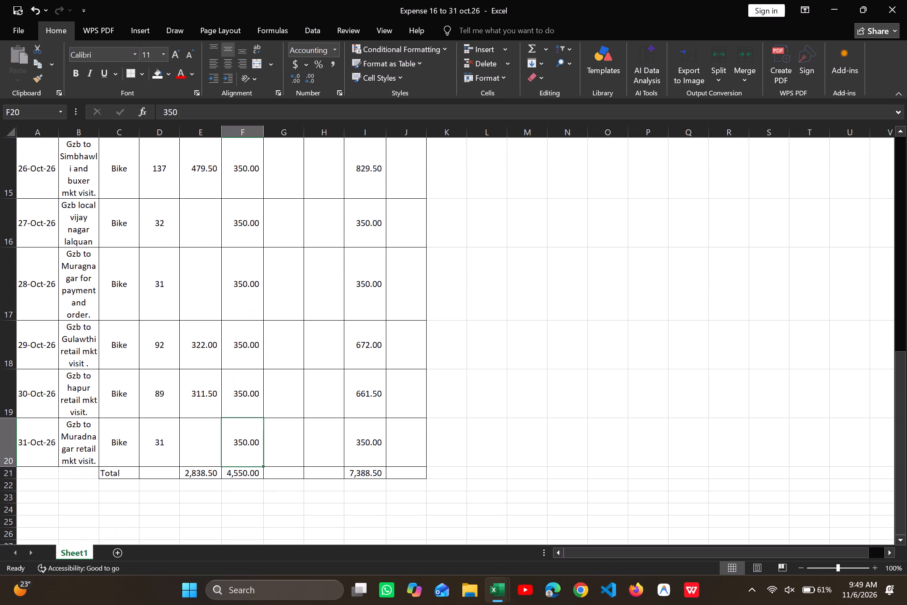
{"action": "left_click", "coordinate": [110, 475]}
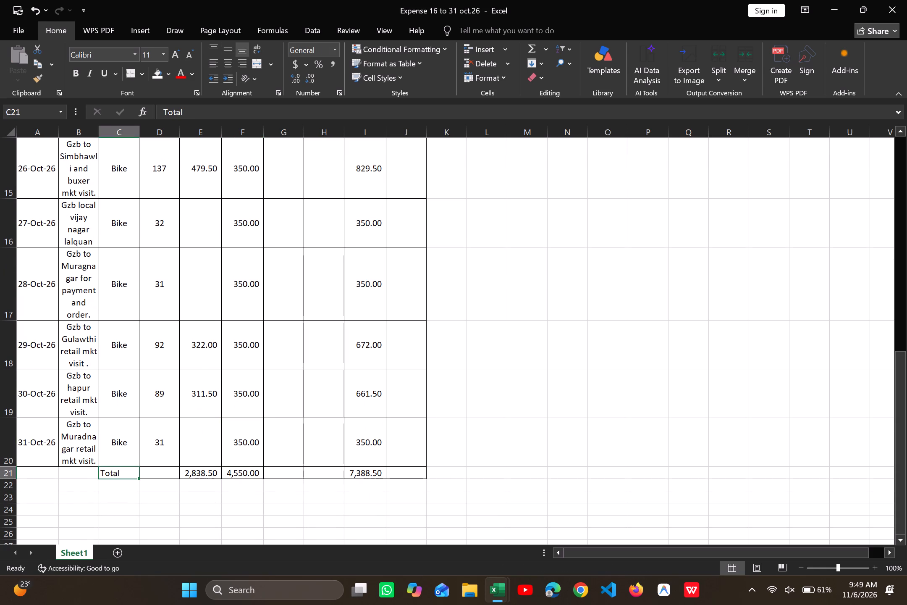
{"action": "key", "text": "shift+Right"}
{"action": "key", "text": "shift+Right"}
{"action": "key", "text": "shift+Right"}
{"action": "key", "text": "shift+Right"}
{"action": "key", "text": "shift+Right"}
{"action": "key", "text": "shift+Right"}
{"action": "key", "text": "shift+Right"}
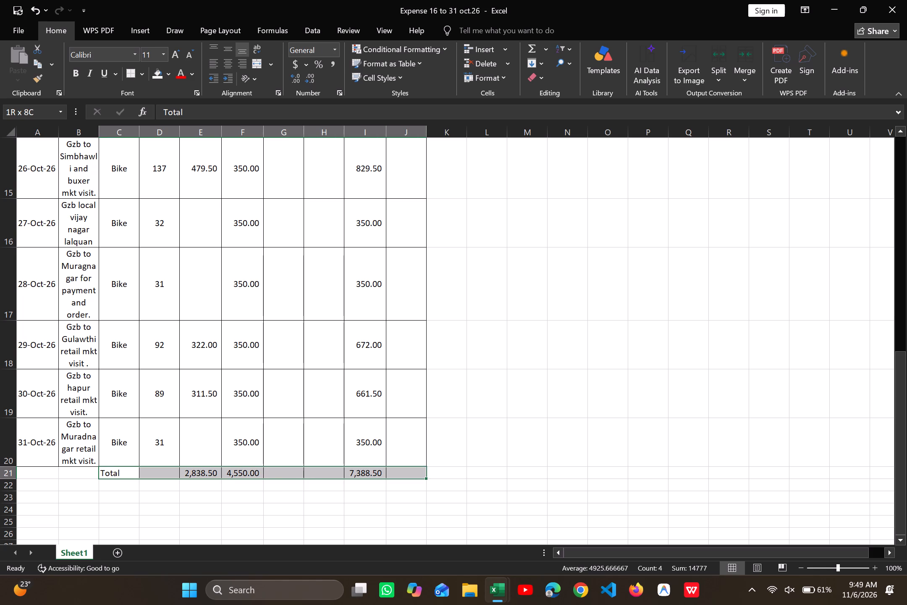
{"action": "left_click", "coordinate": [77, 70]}
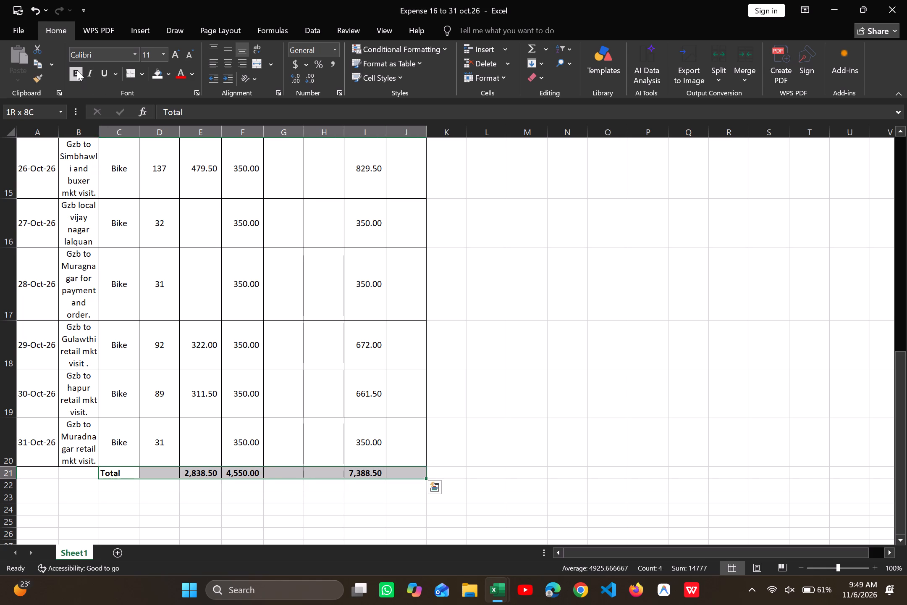
{"action": "key", "text": "ctrl+s"}
{"action": "left_click", "coordinate": [506, 438]}
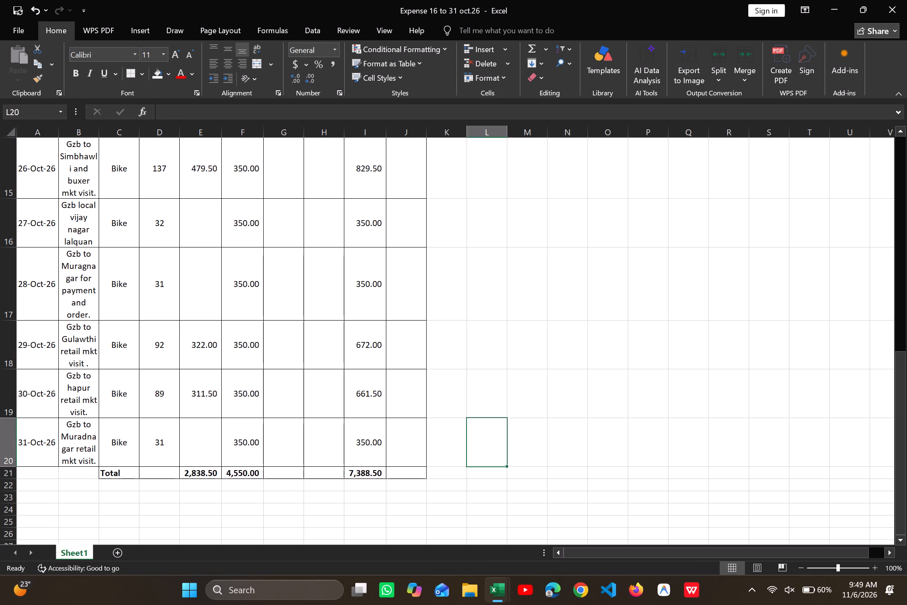
{"action": "key", "text": "ctrl+s"}
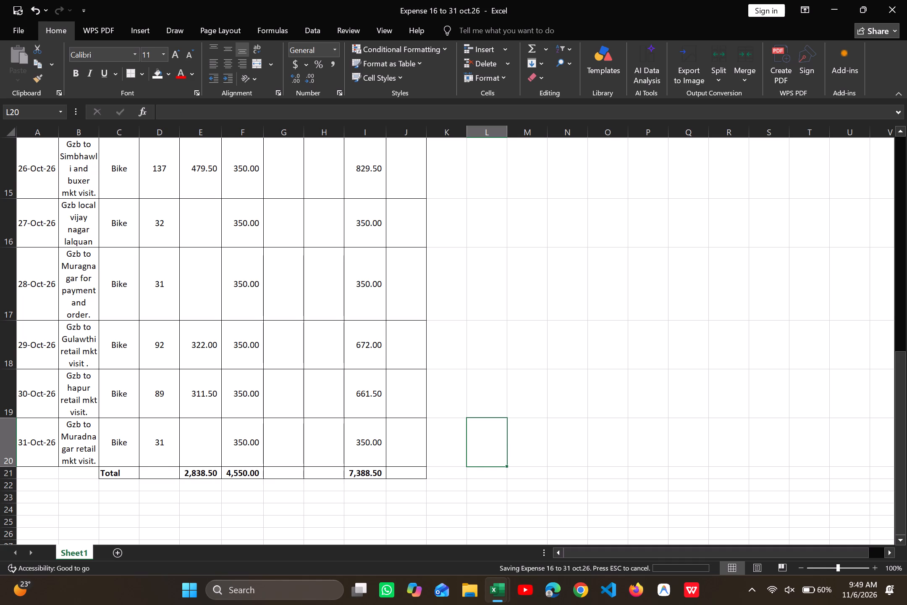
Review the Visited Town entries from 16-Oct-26 down to 31-Oct-26 and save the workbook.
{"action": "scroll", "coordinate": [196, 376], "scroll_direction": "up", "scroll_amount": 11}
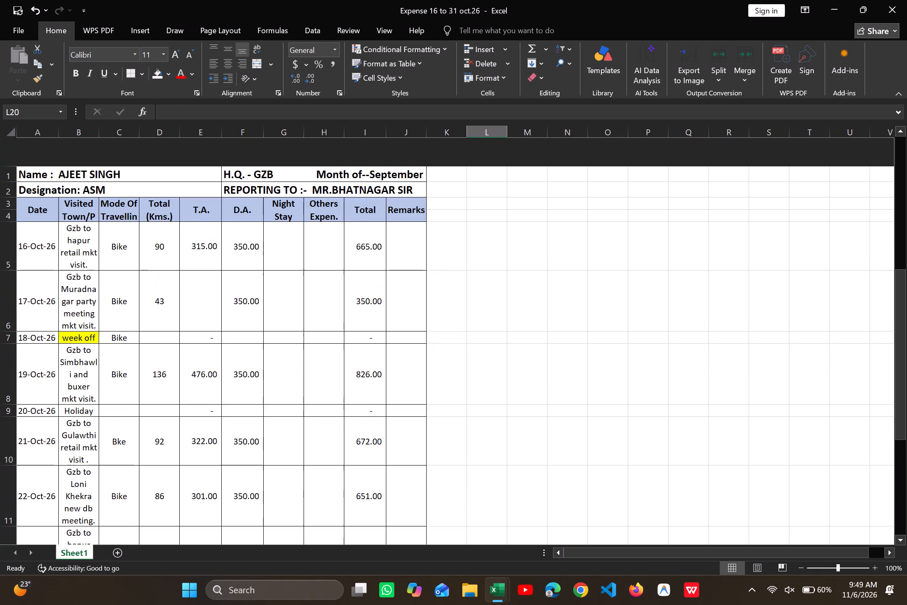
{"action": "left_click", "coordinate": [59, 230]}
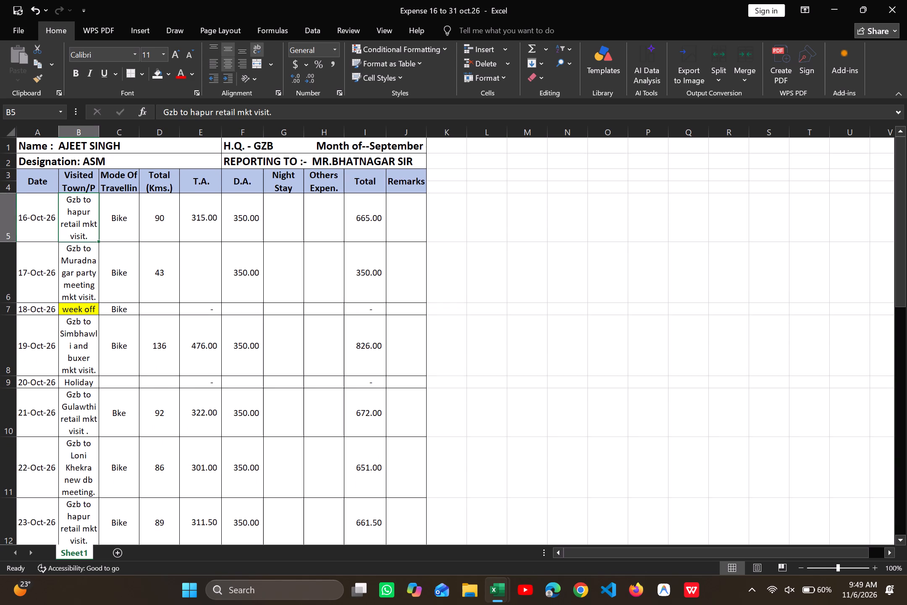
{"action": "key", "text": "Down"}
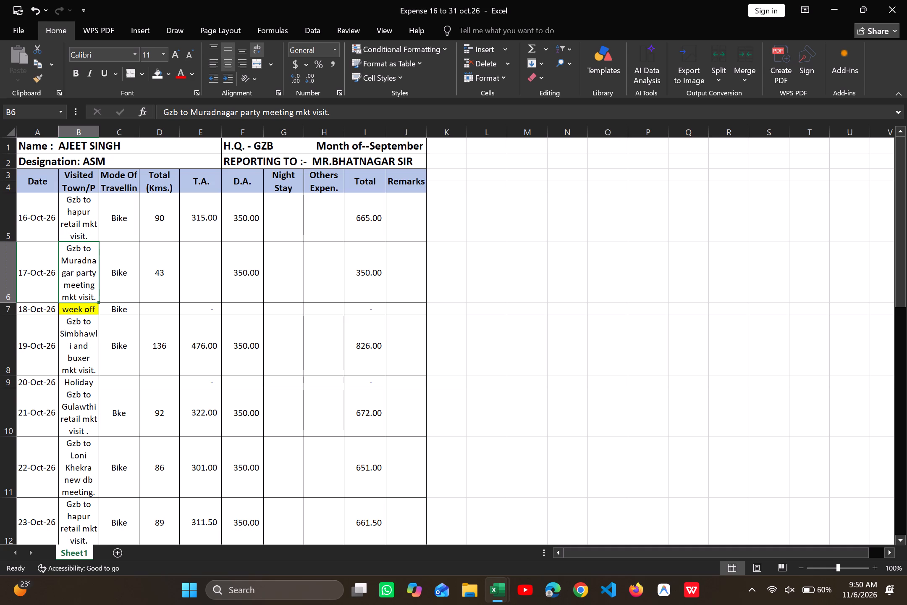
{"action": "key", "text": "Down"}
{"action": "key", "text": "Down"}
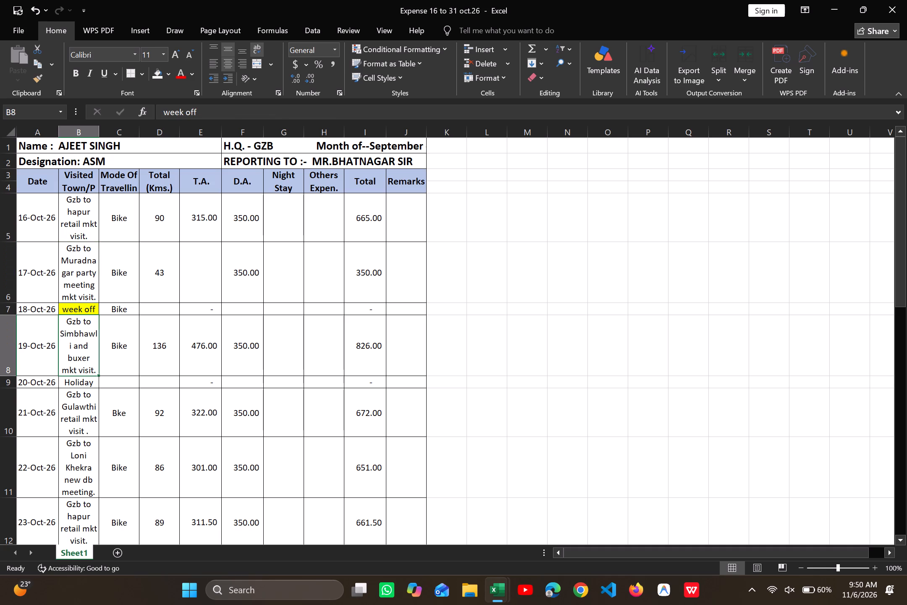
{"action": "key", "text": "Down"}
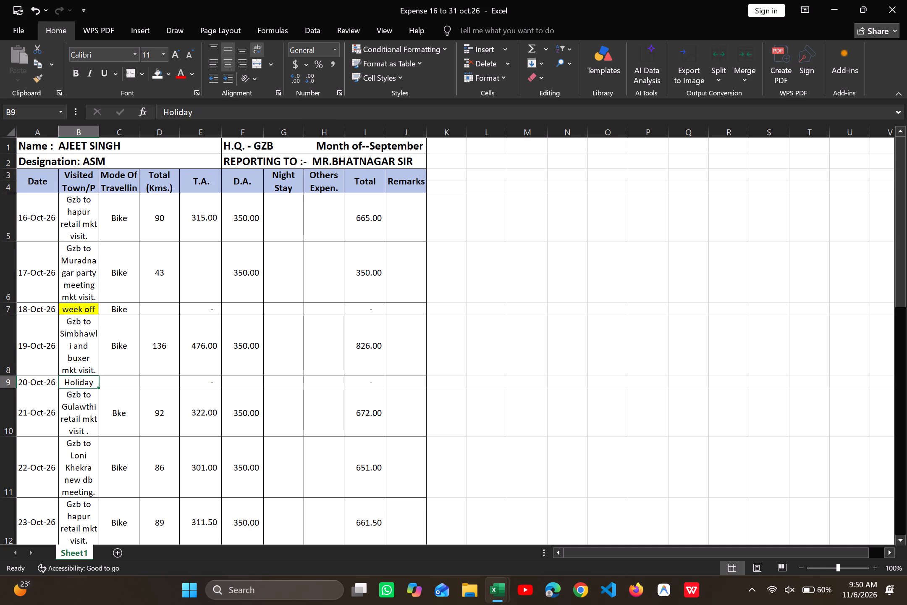
{"action": "key", "text": "Down"}
{"action": "key", "text": "Down"}
{"action": "key", "text": "Down"}
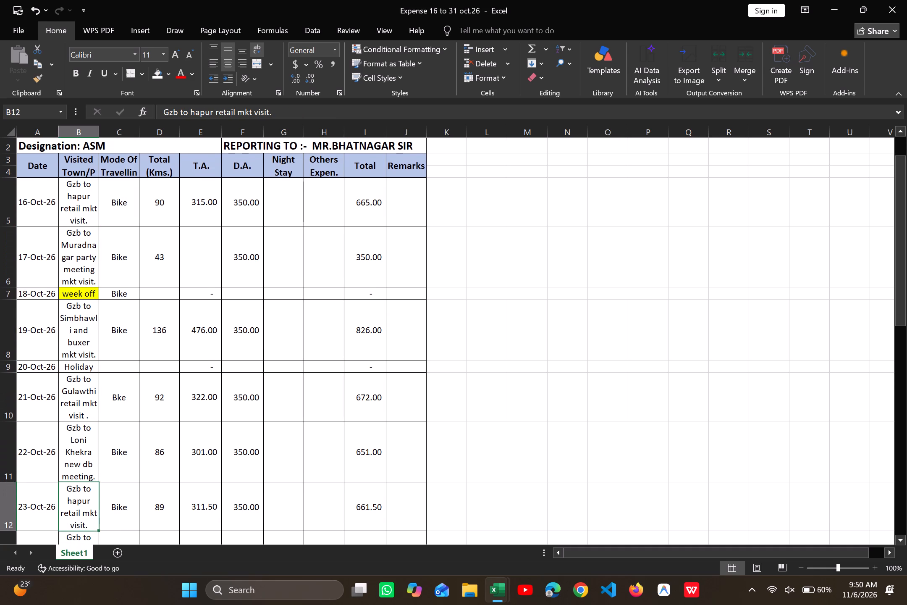
{"action": "key", "text": "Down"}
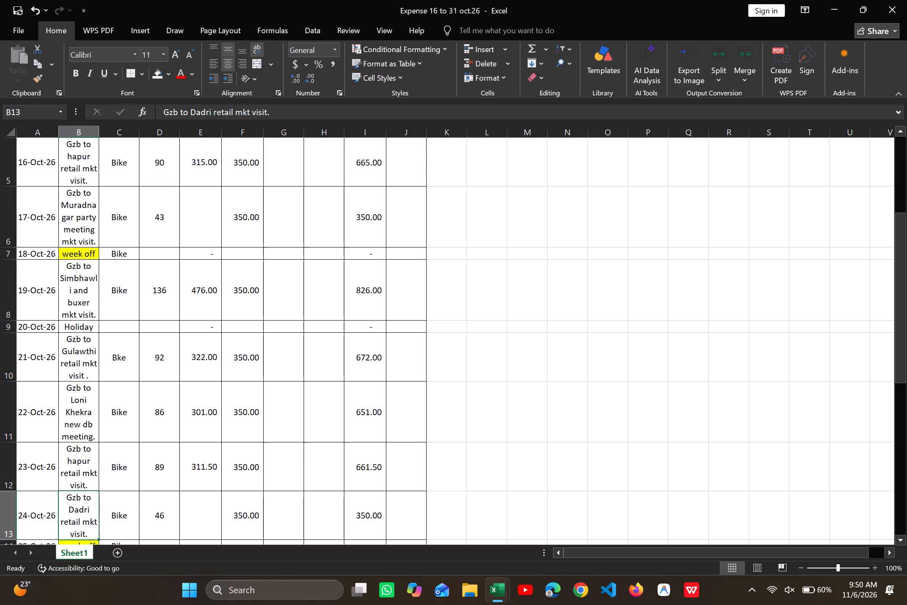
{"action": "key", "text": "Down"}
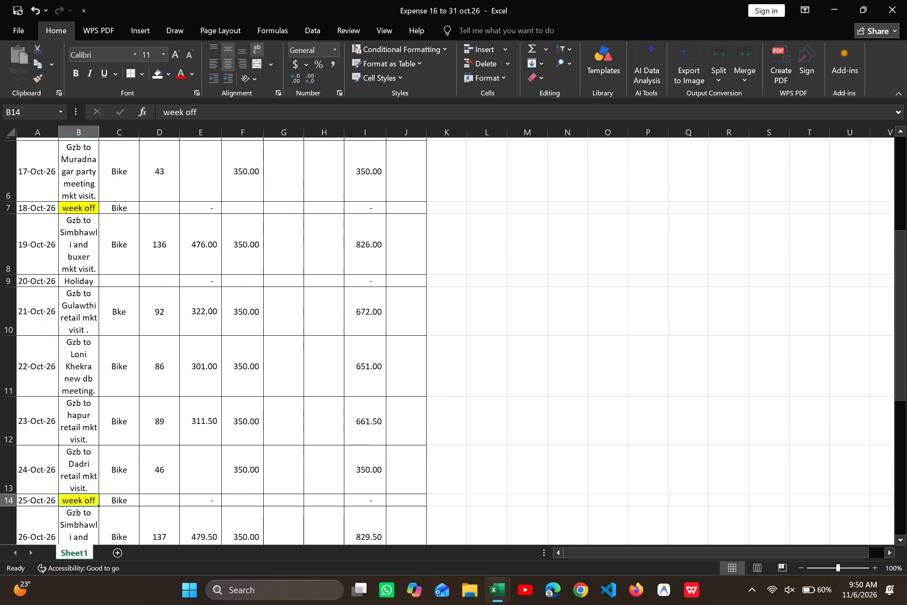
{"action": "key", "text": "Down"}
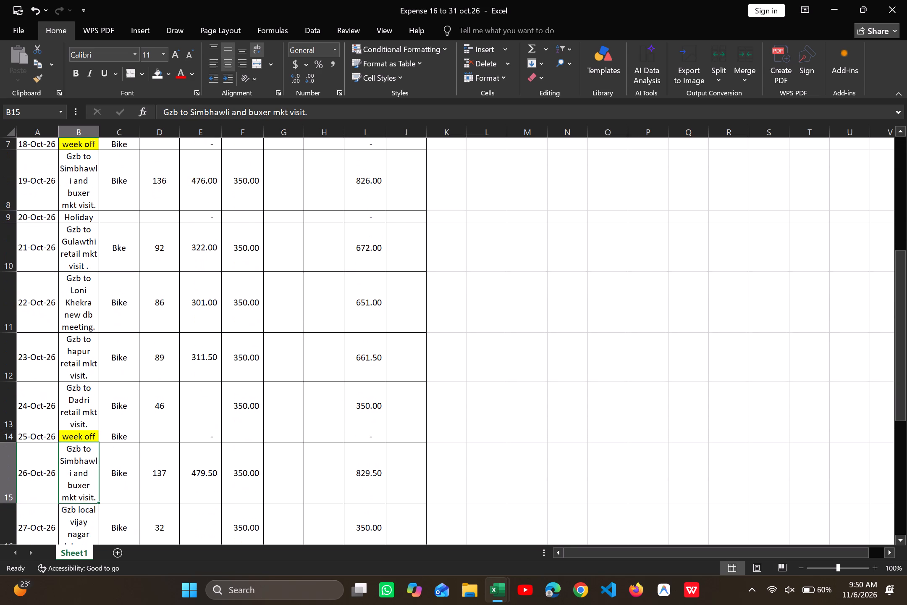
{"action": "key", "text": "Down"}
{"action": "key", "text": "Down"}
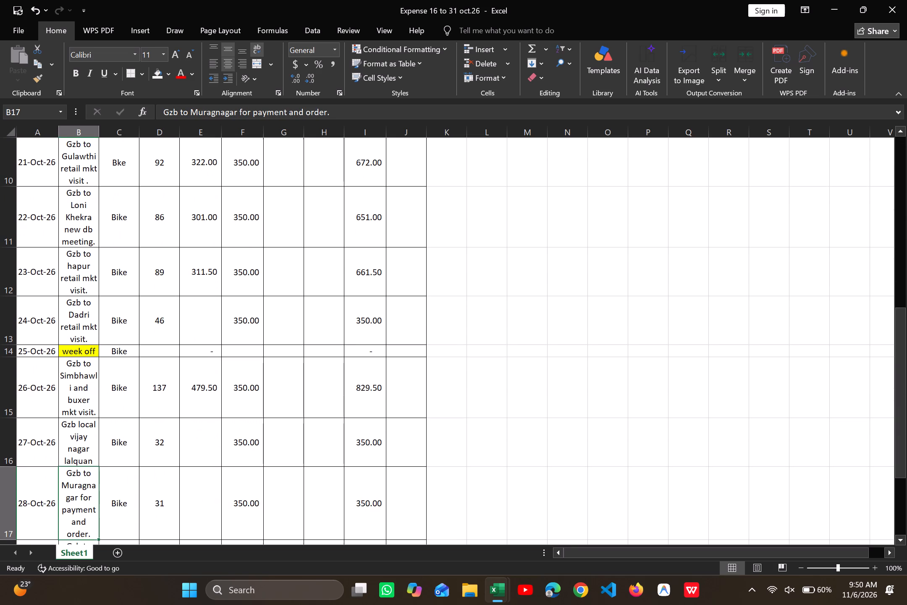
{"action": "key", "text": "Down"}
{"action": "key", "text": "Down"}
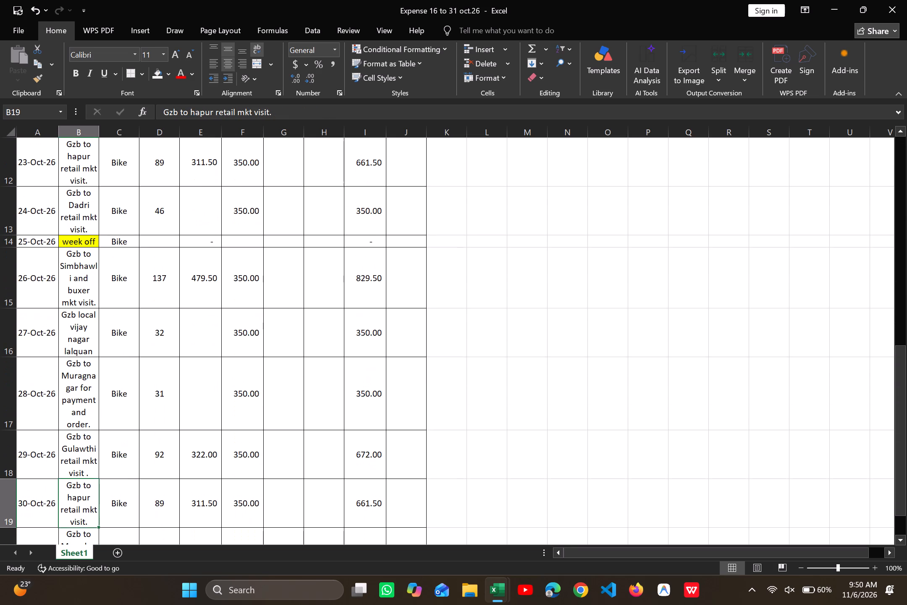
{"action": "key", "text": "Down"}
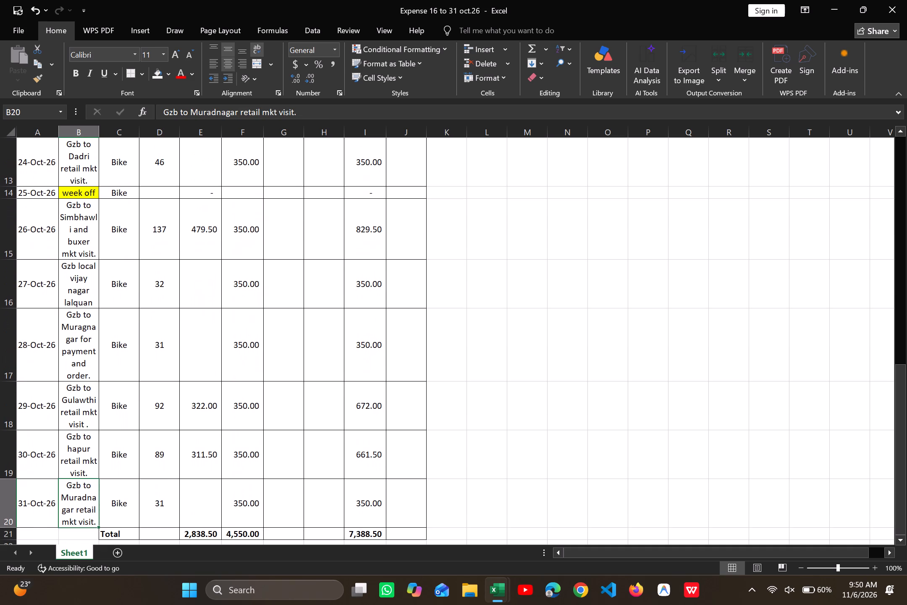
{"action": "key", "text": "Down"}
{"action": "key", "text": "ctrl+s"}
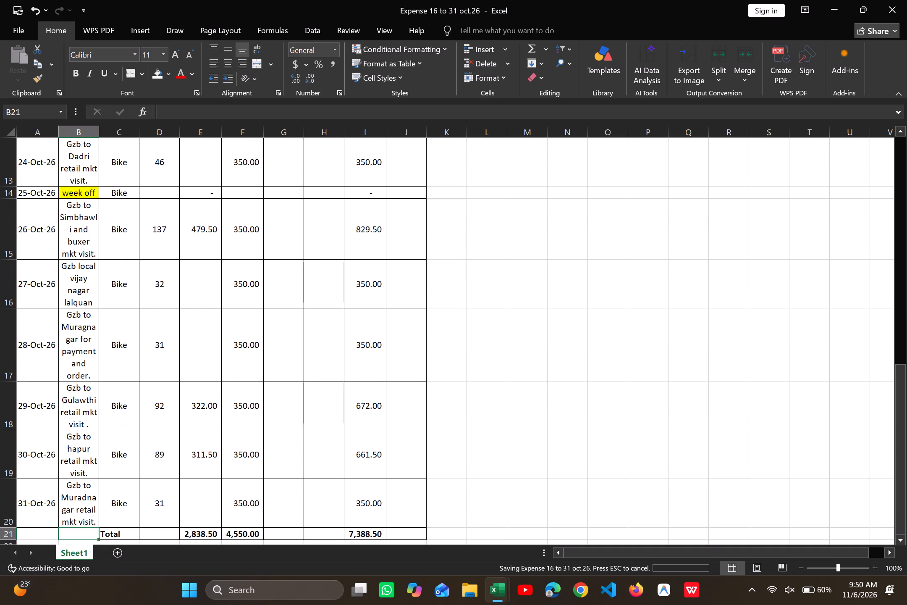
{"action": "key", "text": "ctrl+s"}
Look at the header of the Expense 1 To 15 October-26 workbook and return to the 16 to 31 October workbook.
{"action": "scroll", "coordinate": [284, 402], "scroll_direction": "up", "scroll_amount": 6}
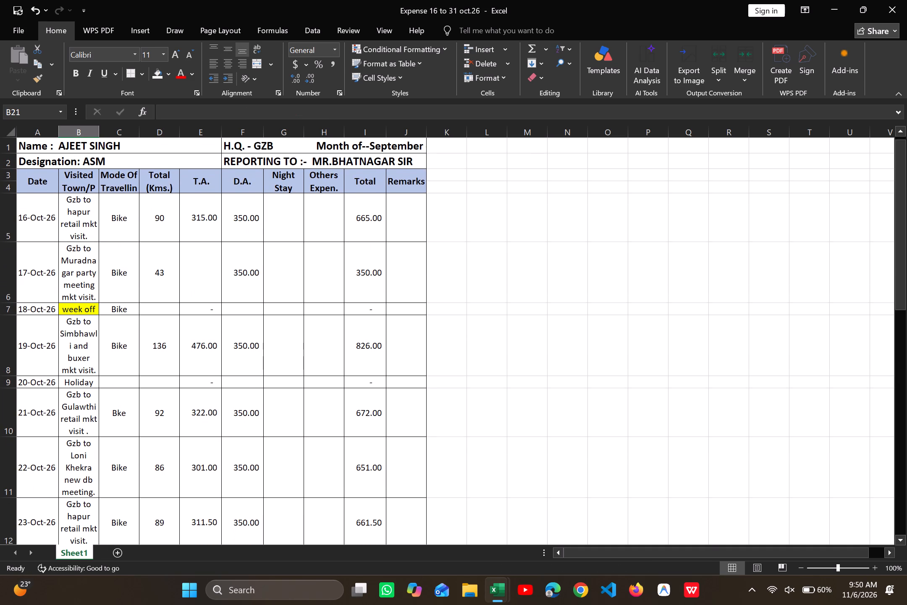
{"action": "key", "text": "alt+Tab"}
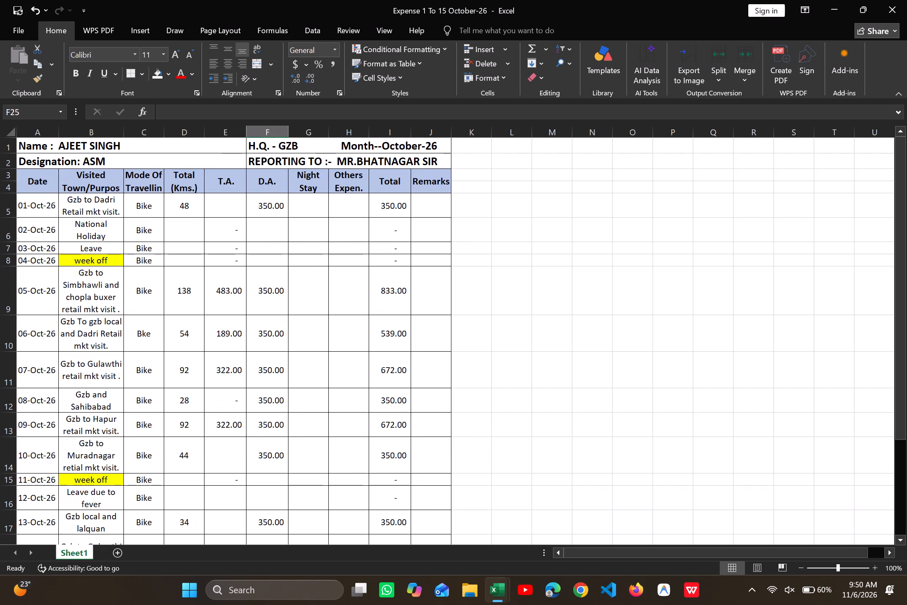
{"action": "key", "text": "alt+Tab"}
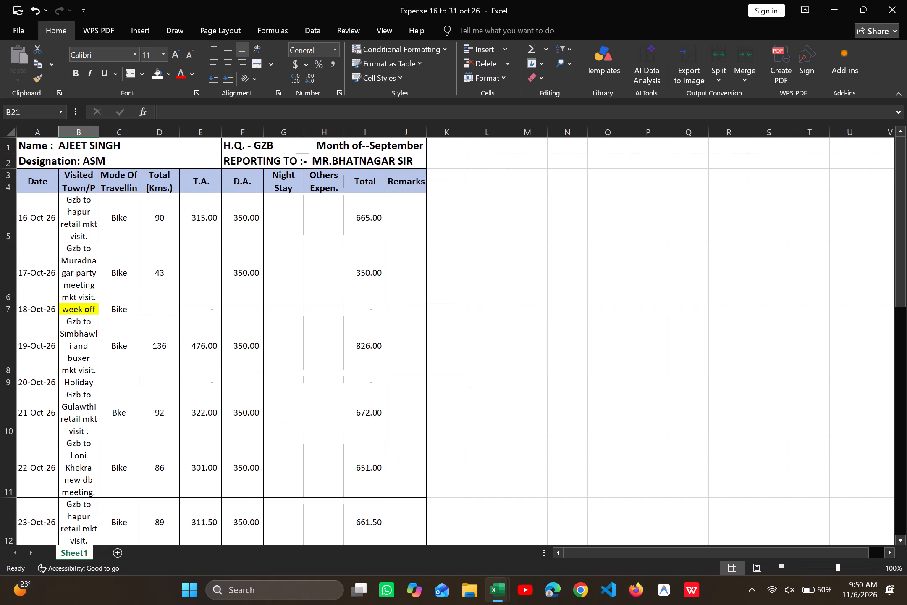
Check the total kilometres from 16-Oct-26 onward, set the 23-Oct-26 value to 90, and save the workbook.
{"action": "left_click", "coordinate": [157, 226]}
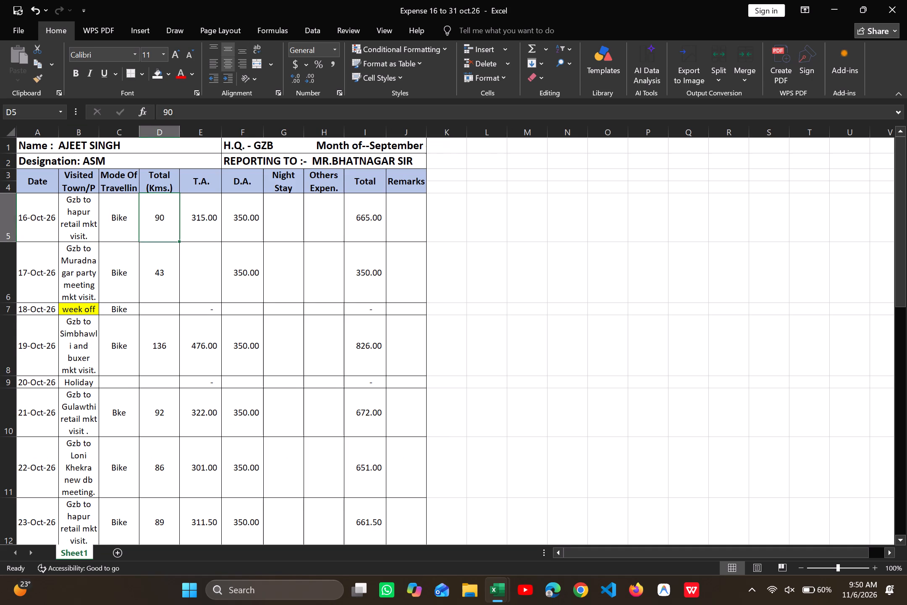
{"action": "key", "text": "Down"}
{"action": "key", "text": "Up"}
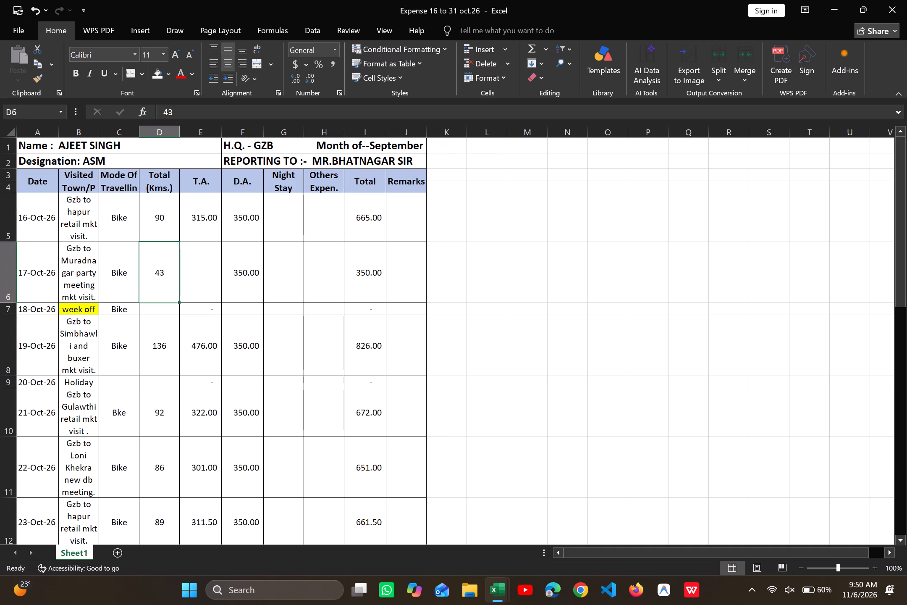
{"action": "key", "text": "Down"}
{"action": "key", "text": "Down"}
{"action": "key", "text": "Down"}
{"action": "key", "text": "Down"}
{"action": "key", "text": "Down"}
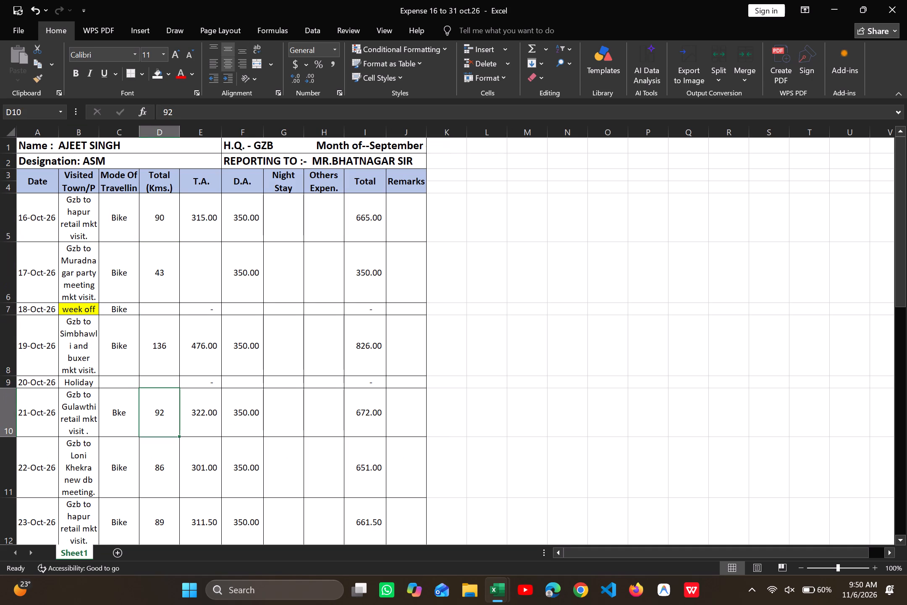
{"action": "key", "text": "Down"}
{"action": "key", "text": "Down"}
{"action": "key", "text": "Down"}
{"action": "key", "text": "Up"}
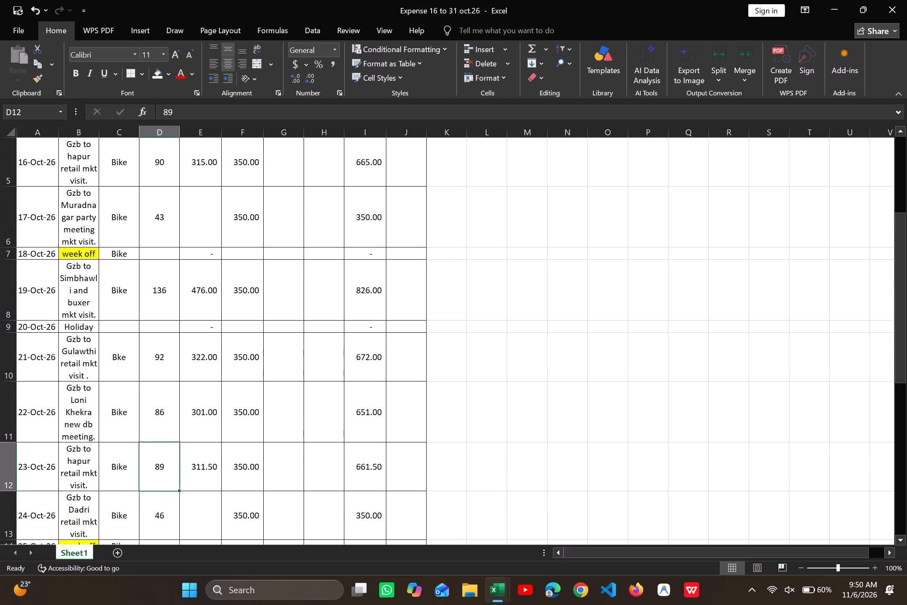
{"action": "key", "text": "Up"}
{"action": "key", "text": "Down"}
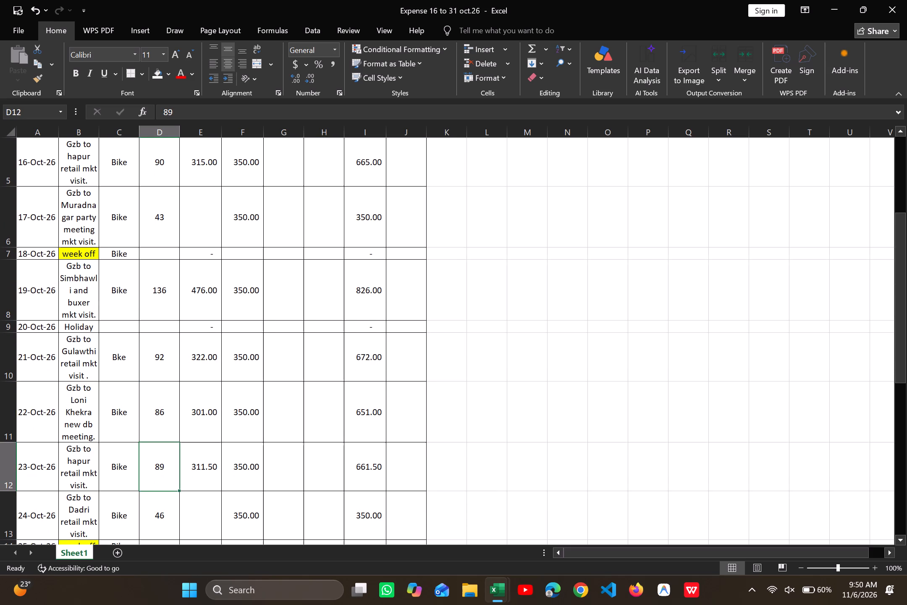
{"action": "type", "text": "90"}
{"action": "key", "text": "Down"}
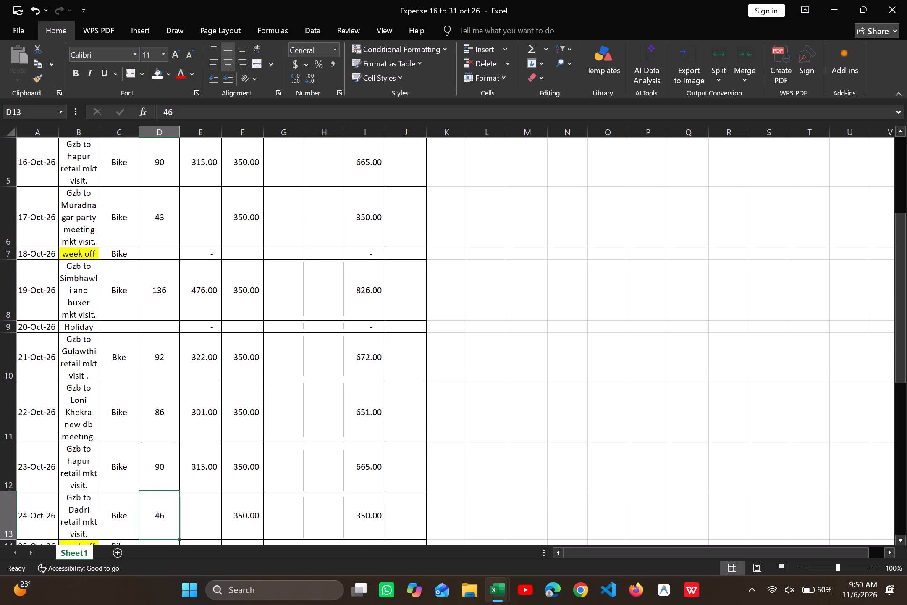
{"action": "key", "text": "ctrl+s"}
{"action": "key", "text": "ctrl+s"}
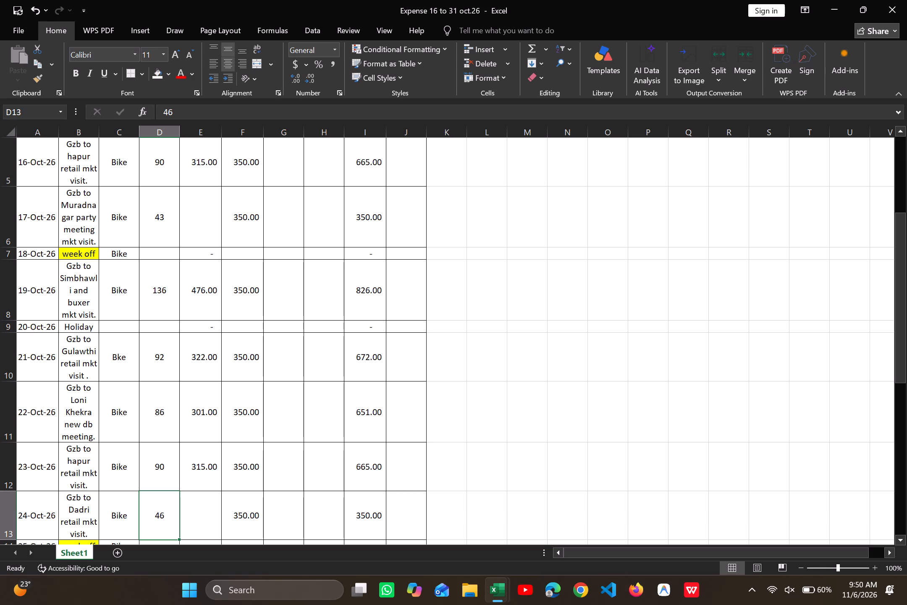
Continue checking the total kilometres from 25-Oct-26 onward.
{"action": "key", "text": "Down"}
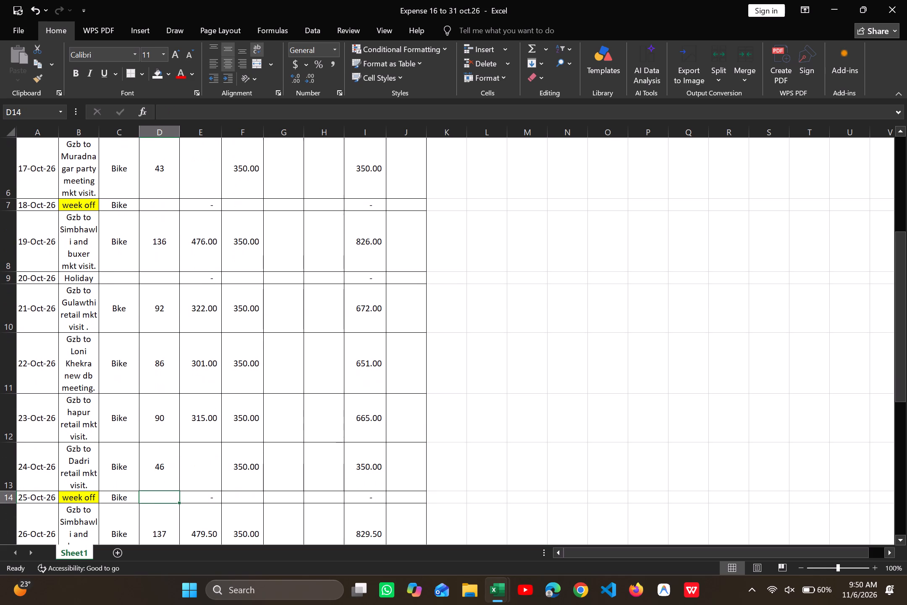
{"action": "key", "text": "Down"}
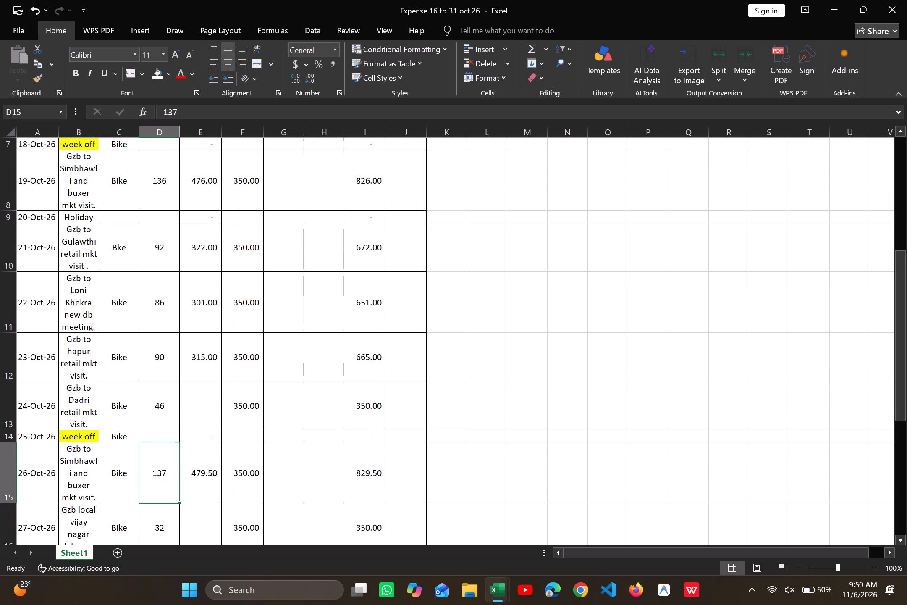
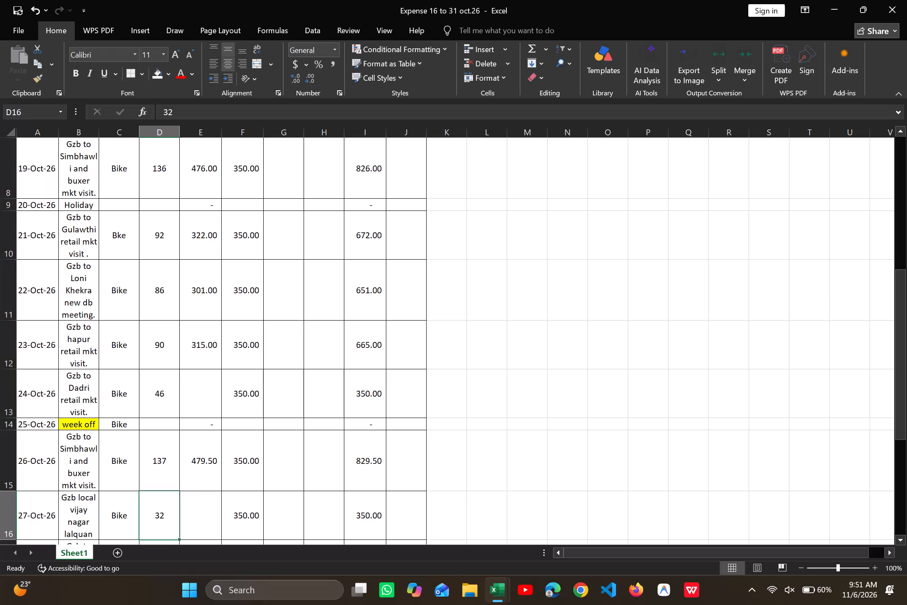
Check the total kilometres for 28-Oct-26 through 31-Oct-26 and save the workbook.
{"action": "key", "text": "Down"}
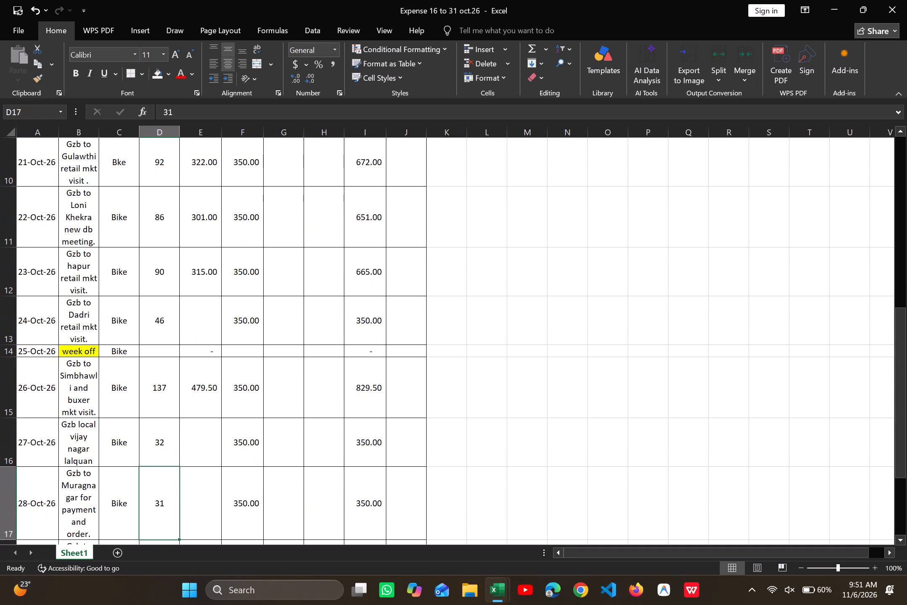
{"action": "key", "text": "Down"}
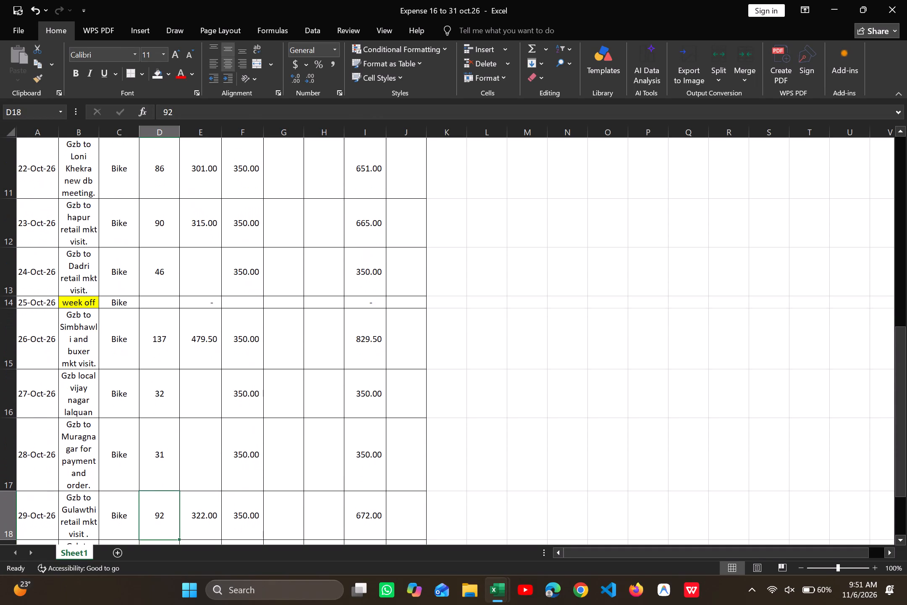
{"action": "key", "text": "Down"}
{"action": "key", "text": "Down"}
{"action": "key", "text": "Down"}
{"action": "key", "text": "Down"}
{"action": "key", "text": "Down"}
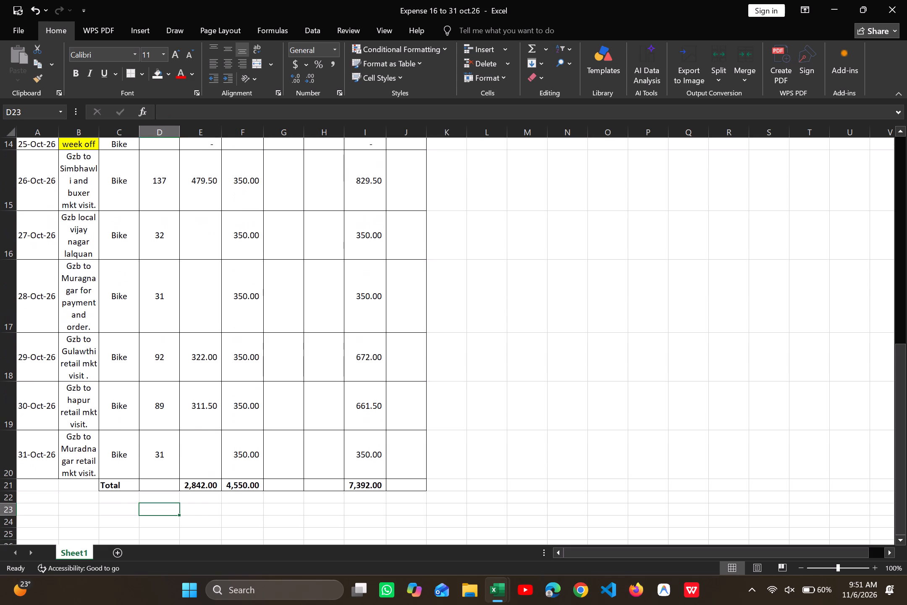
{"action": "key", "text": "ctrl+s"}
Select the T.A. amounts from 16-Oct-26 to 31-Oct-26 to check their sum against the Total row, and save the workbook.
{"action": "scroll", "coordinate": [194, 174], "scroll_direction": "up", "scroll_amount": 7}
{"action": "left_click", "coordinate": [201, 209]}
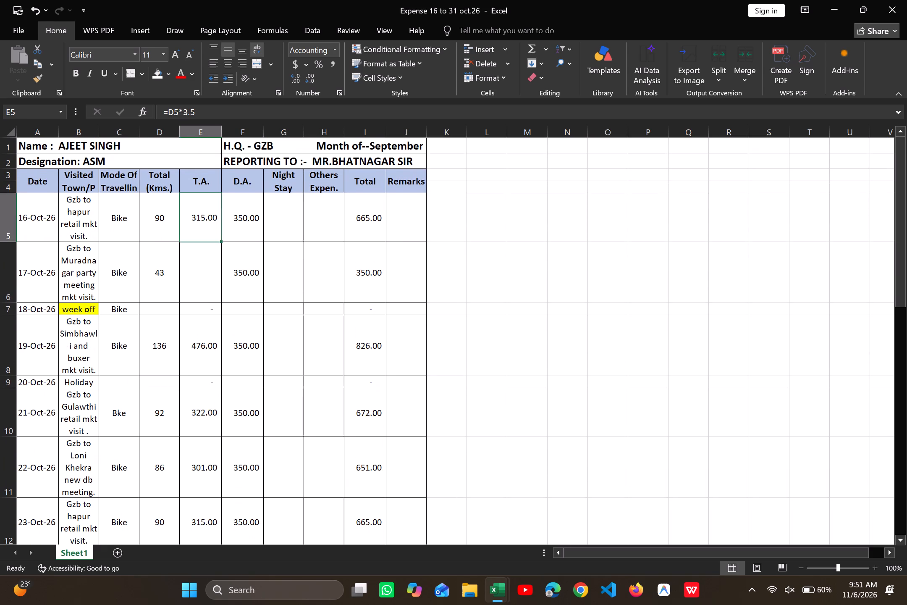
{"action": "key", "text": "shift+Down"}
{"action": "key", "text": "shift+Down"}
{"action": "key", "text": "shift+Down"}
{"action": "key", "text": "shift+Down"}
{"action": "key", "text": "shift+Down"}
{"action": "key", "text": "shift+Down"}
{"action": "key", "text": "shift+Down"}
{"action": "key", "text": "shift+Down"}
{"action": "key", "text": "shift+Down"}
{"action": "key", "text": "shift+Down"}
{"action": "key", "text": "shift+Down"}
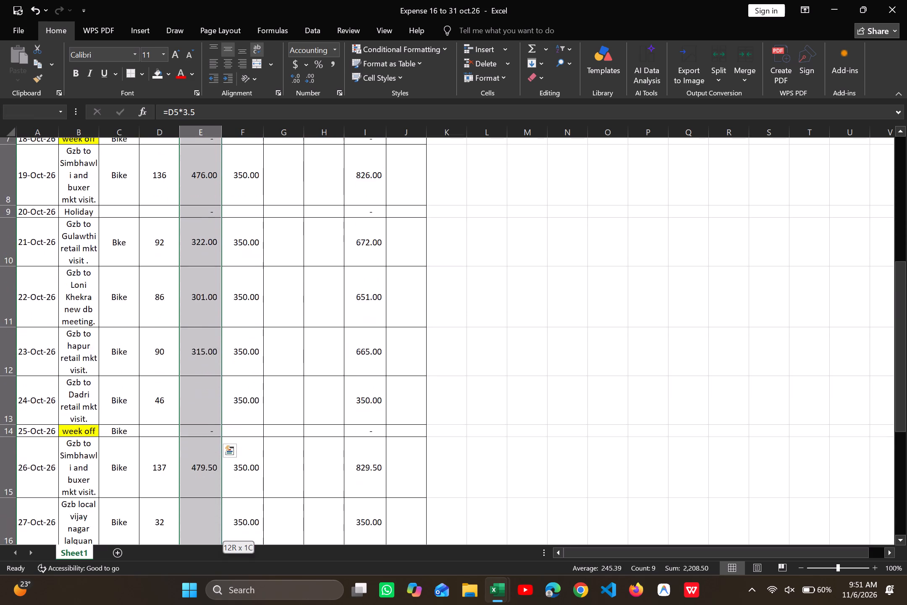
{"action": "key", "text": "shift+Down"}
{"action": "key", "text": "shift+Down"}
{"action": "key", "text": "shift+Down"}
{"action": "key", "text": "shift+Down"}
{"action": "key", "text": "shift+Down"}
{"action": "key", "text": "shift+Down"}
{"action": "key", "text": "shift+Up"}
{"action": "key", "text": "shift+Up"}
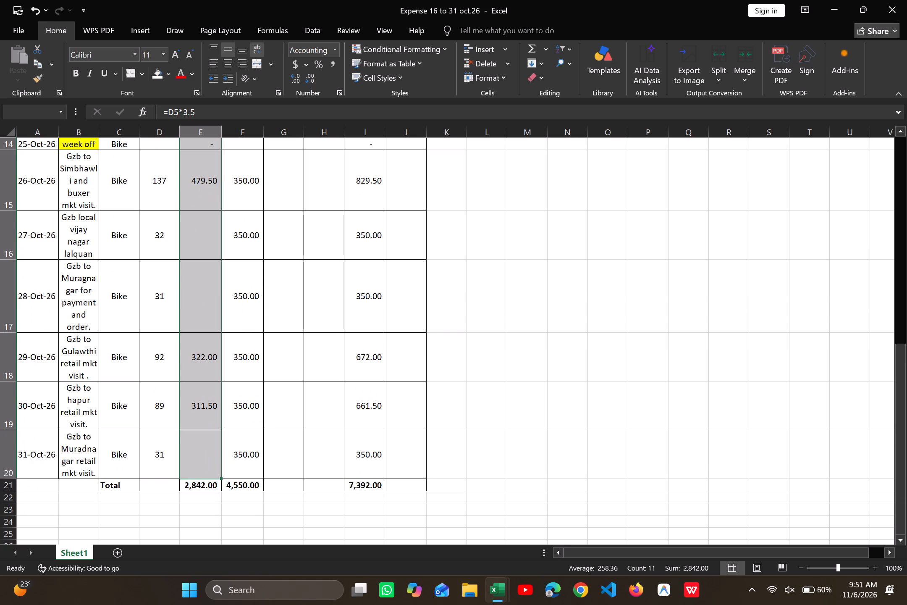
{"action": "double_click", "coordinate": [477, 319]}
{"action": "key", "text": "ctrl+s"}
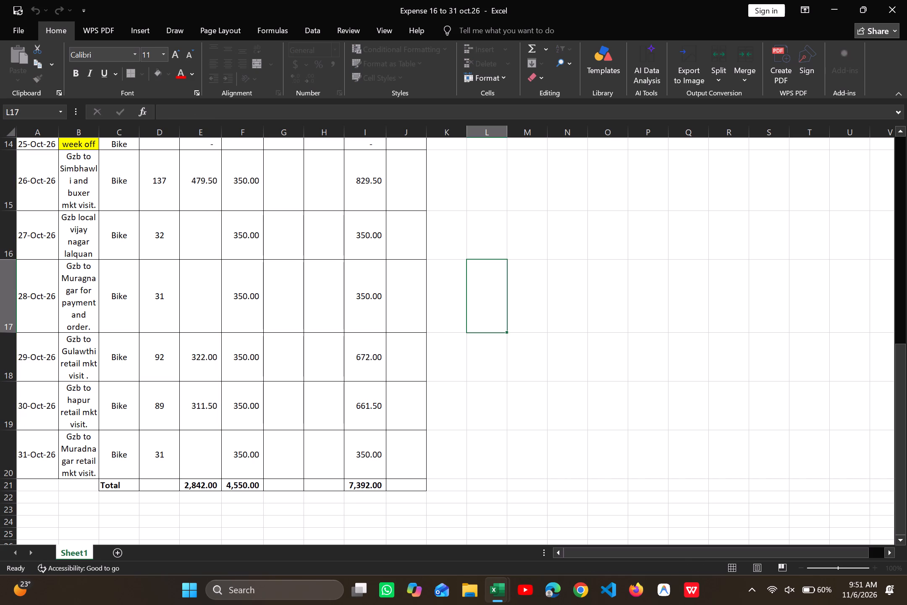
Select the D.A. amounts from 16-Oct-26 to 31-Oct-26 to check their sum against the Total row.
{"action": "scroll", "coordinate": [186, 291], "scroll_direction": "up", "scroll_amount": 10}
{"action": "left_click", "coordinate": [248, 219]}
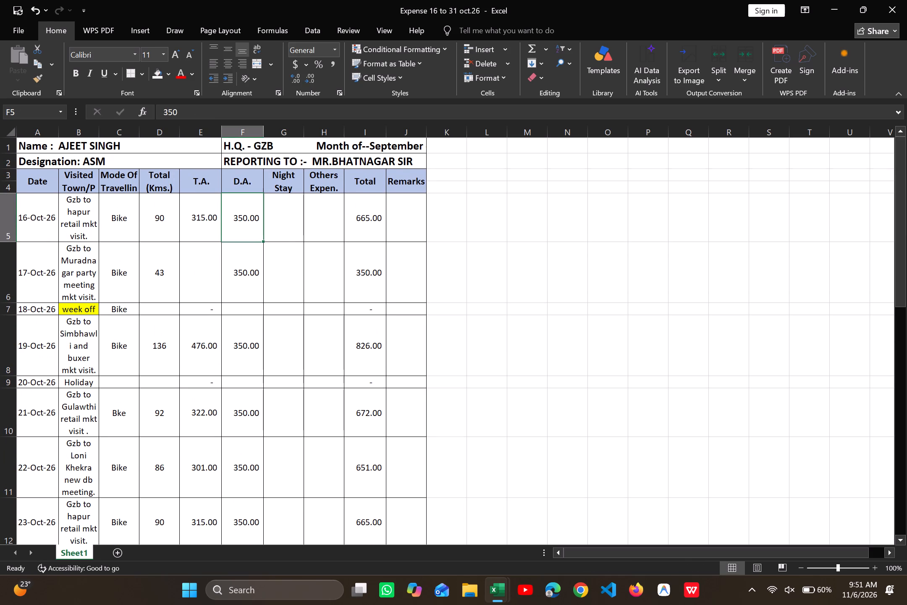
{"action": "key", "text": "shift+Down"}
{"action": "key", "text": "shift+Down"}
{"action": "key", "text": "shift+Down"}
{"action": "key", "text": "shift+Down"}
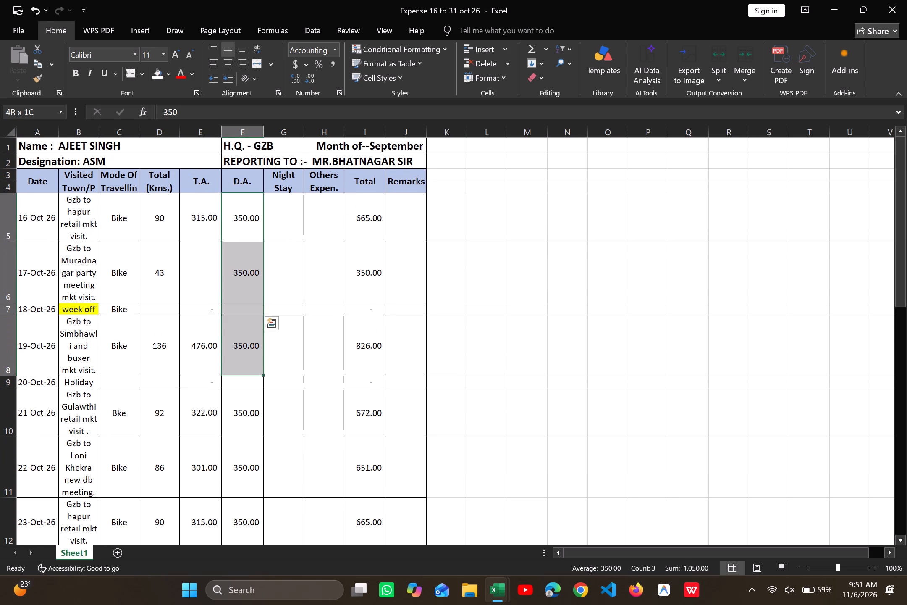
{"action": "key", "text": "shift+Down"}
{"action": "key", "text": "shift+Down"}
{"action": "key", "text": "shift+Down"}
{"action": "key", "text": "shift+Down"}
{"action": "key", "text": "shift+Down"}
{"action": "key", "text": "shift+Down"}
{"action": "key", "text": "shift+Down"}
{"action": "key", "text": "shift+Down"}
{"action": "key", "text": "shift+Down"}
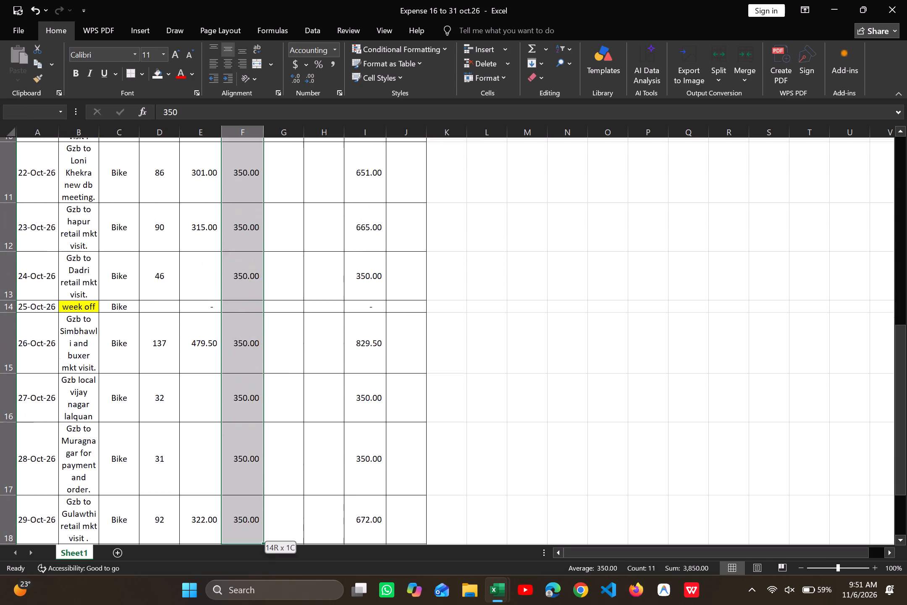
{"action": "key", "text": "shift+Down"}
{"action": "key", "text": "shift+Down"}
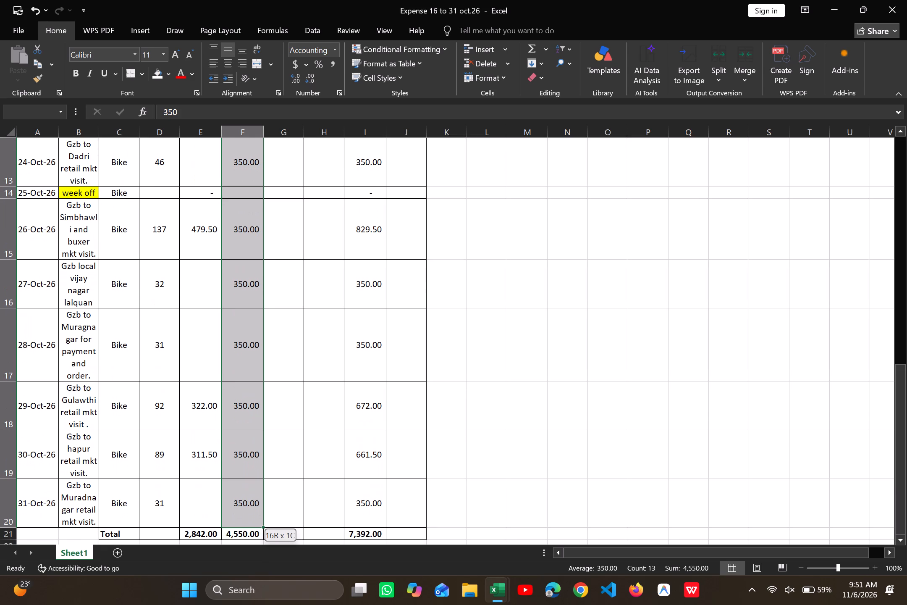
{"action": "left_click", "coordinate": [573, 475]}
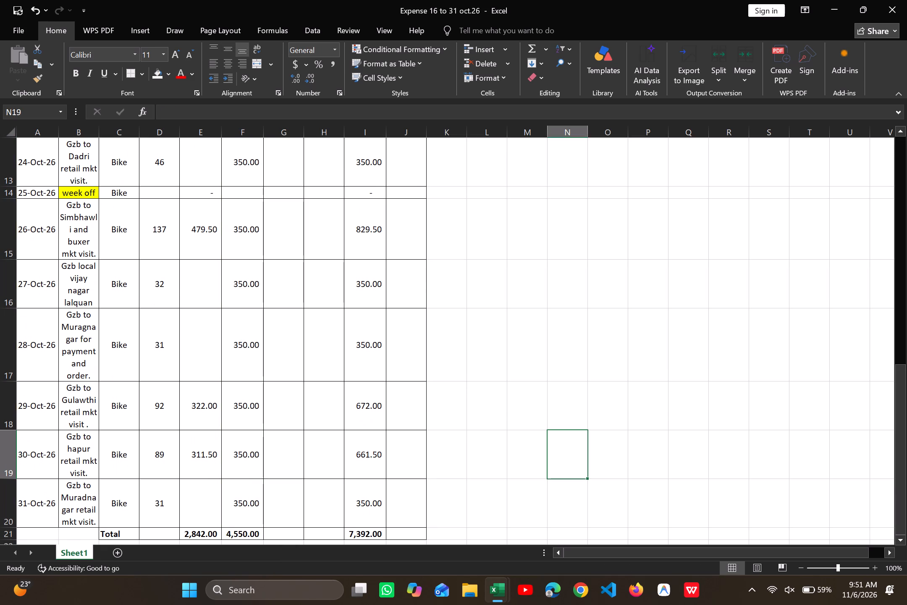
Select the T.A. and D.A. totals together to check their sum against the grand total, and save the workbook.
{"action": "left_click", "coordinate": [188, 537]}
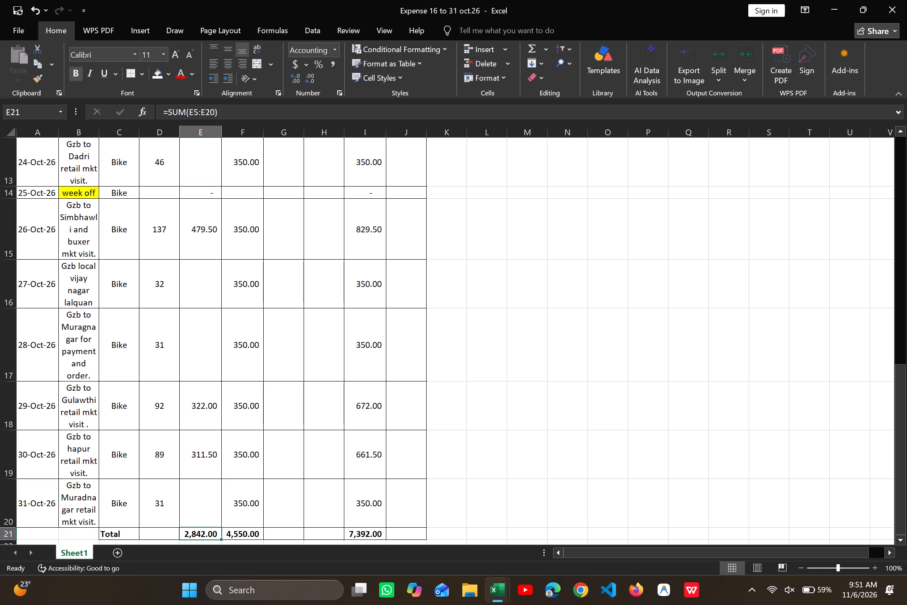
{"action": "key", "text": "shift+Right"}
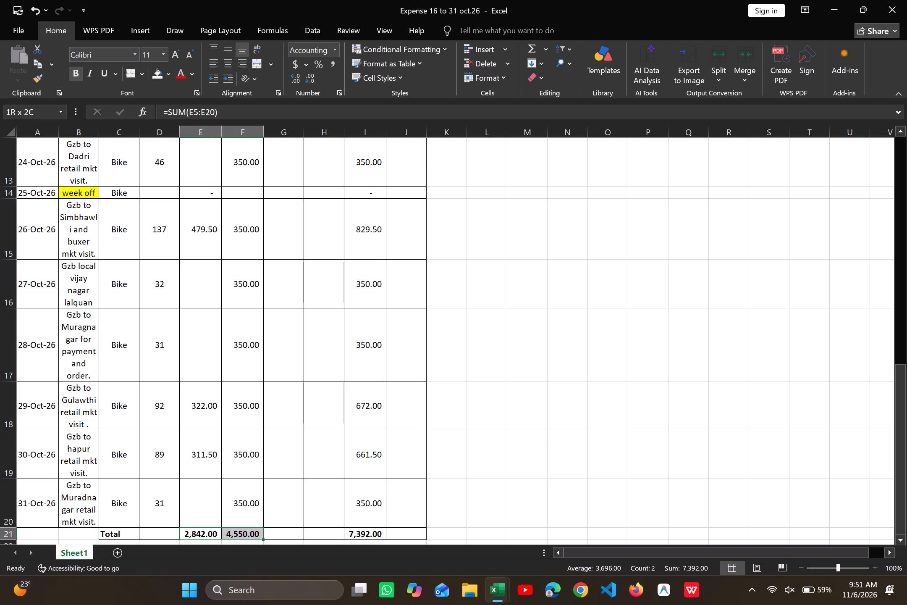
{"action": "left_click", "coordinate": [554, 467]}
{"action": "key", "text": "ctrl+s"}
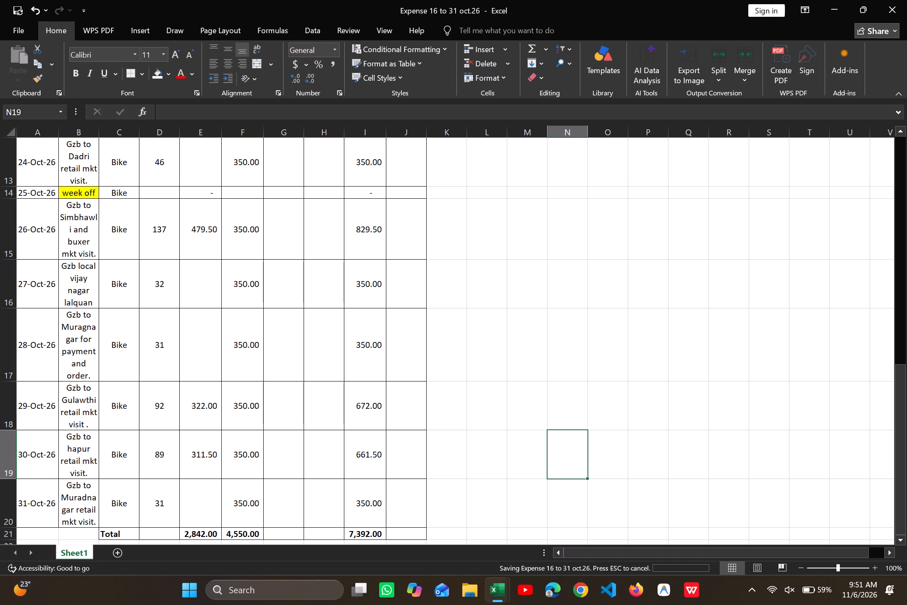
{"action": "key", "text": "ctrl+s"}
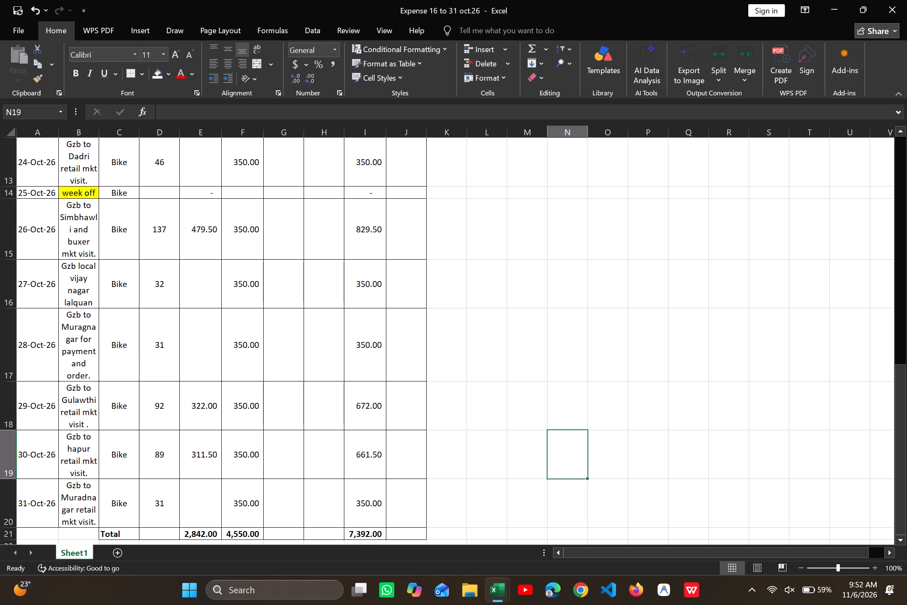
{"action": "key", "text": "ctrl+s"}
Look through the Expense 1 To 15 October-26 workbook down to its totals, return to the 16 to 31 October workbook, and save it.
{"action": "key", "text": "alt+Tab"}
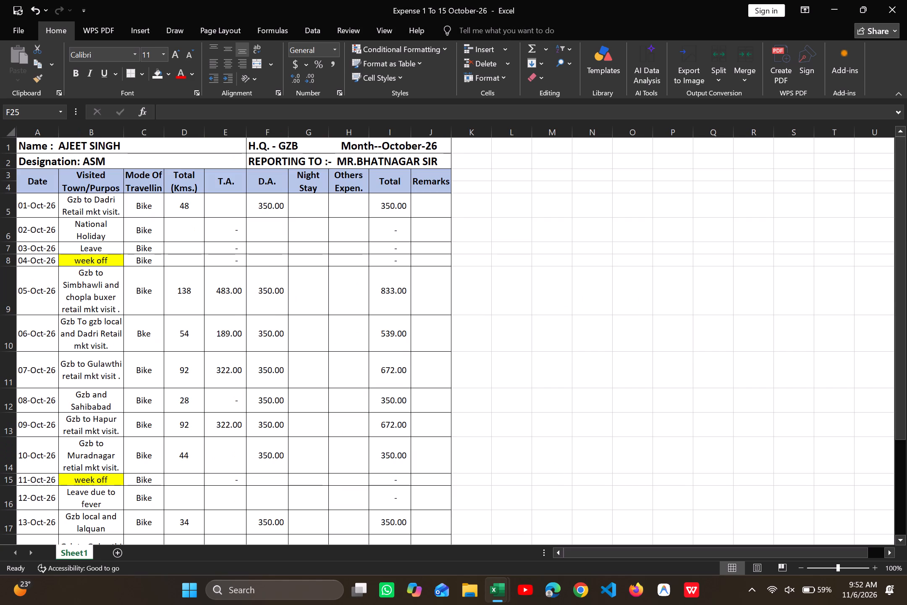
{"action": "scroll", "coordinate": [554, 467], "scroll_direction": "down", "scroll_amount": 4}
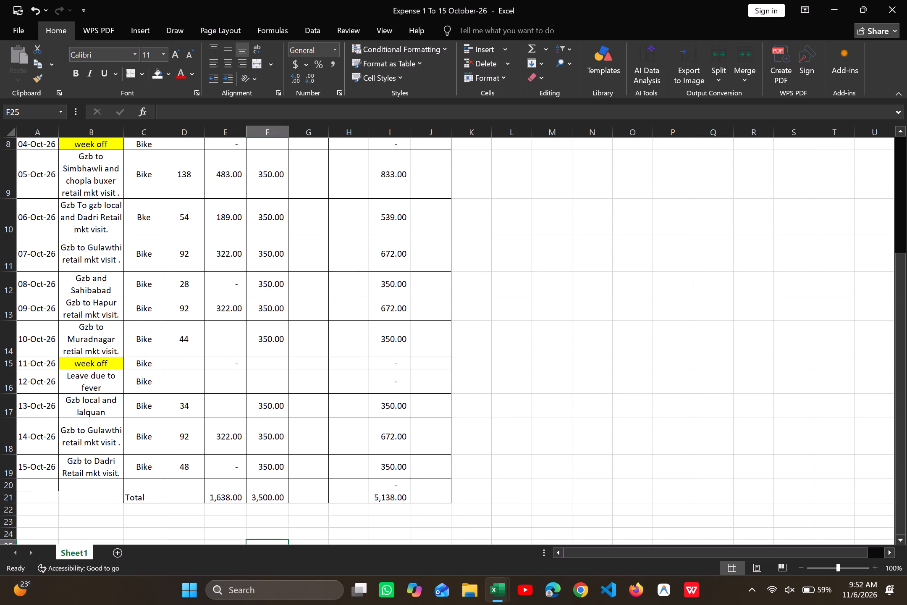
{"action": "scroll", "coordinate": [554, 467], "scroll_direction": "down", "scroll_amount": 1}
{"action": "key", "text": "alt+Tab"}
{"action": "scroll", "coordinate": [554, 467], "scroll_direction": "up", "scroll_amount": 6}
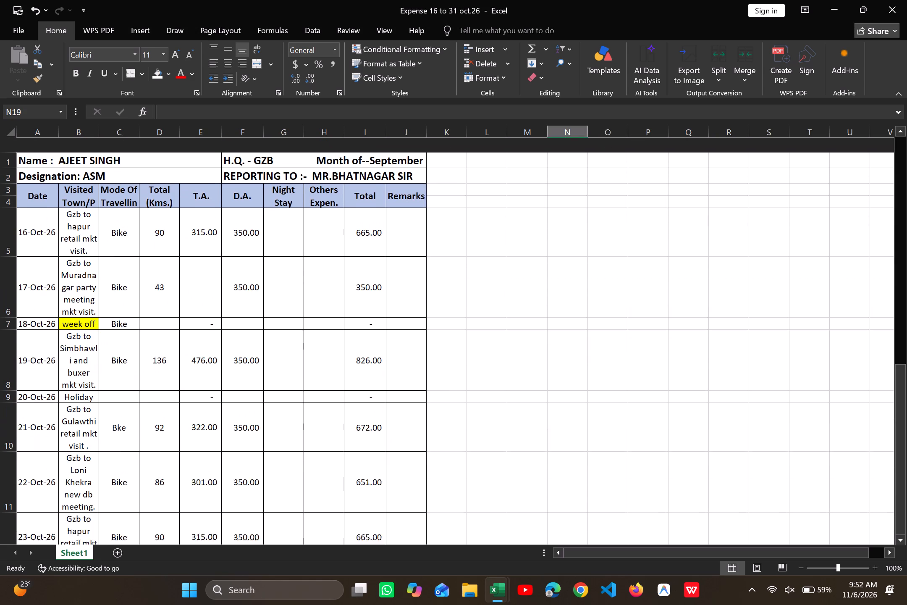
{"action": "key", "text": "ctrl+s"}
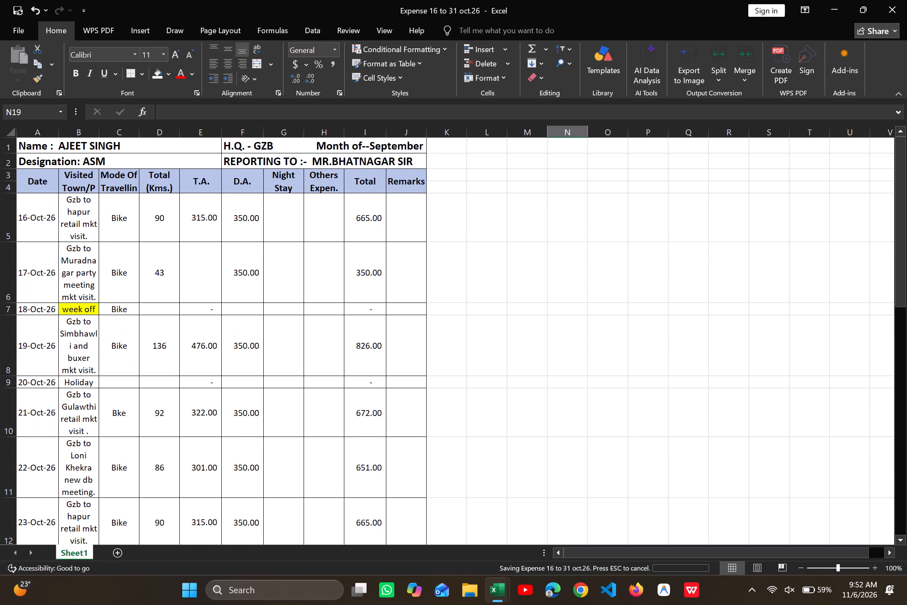
Close the Expense 16 to 31 oct.26 workbook and the Expense 1 To 15 October-26 workbook.
{"action": "left_click", "coordinate": [891, 10]}
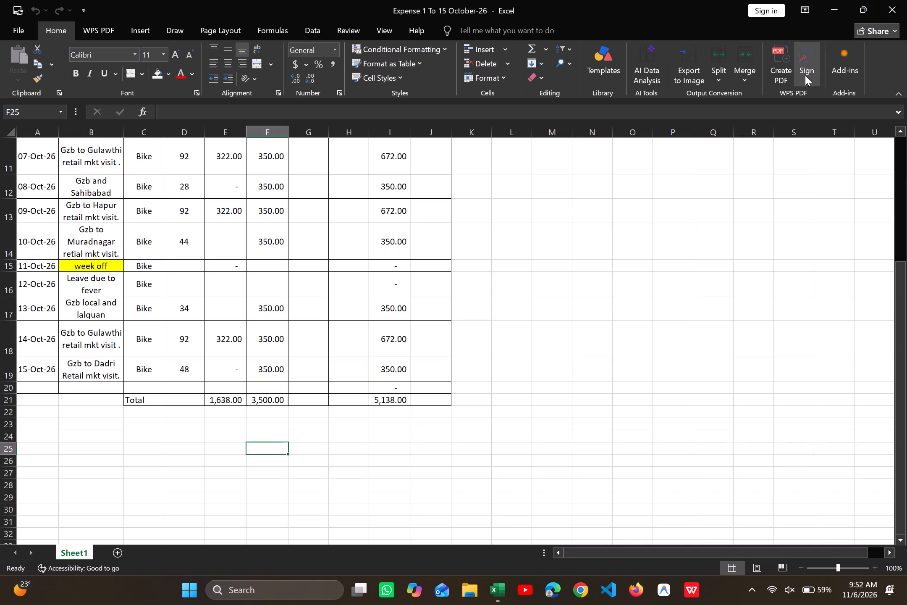
{"action": "left_click", "coordinate": [890, 5]}
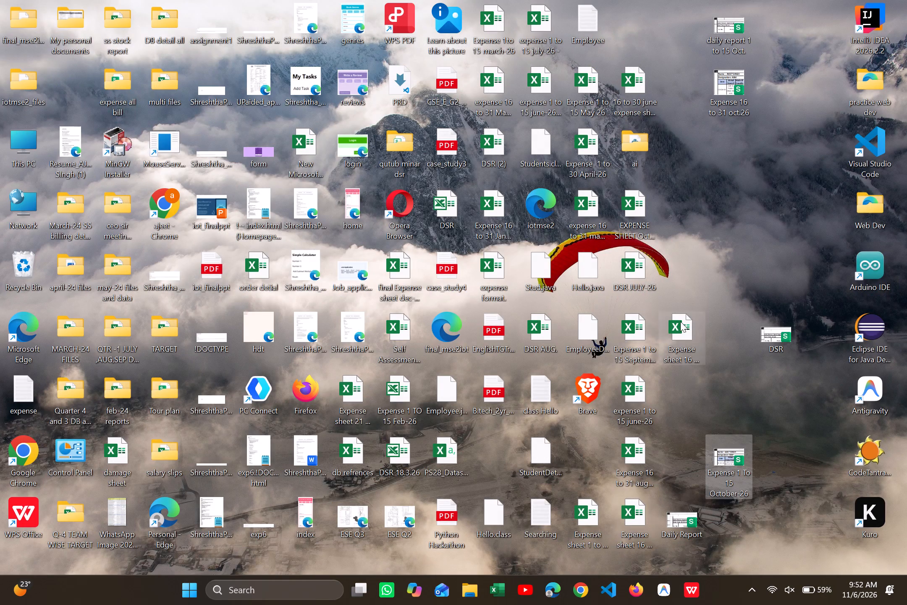
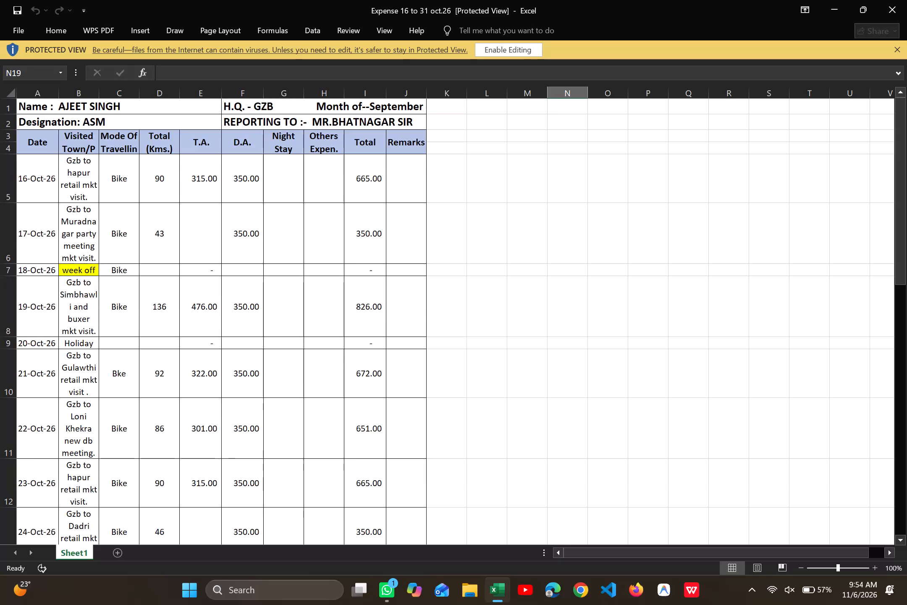
Review the Protected View copy of the Expense 16 to 31 oct.26 workbook down to its Total row.
{"action": "scroll", "coordinate": [421, 344], "scroll_direction": "down", "scroll_amount": 5}
{"action": "scroll", "coordinate": [421, 344], "scroll_direction": "up", "scroll_amount": 3}
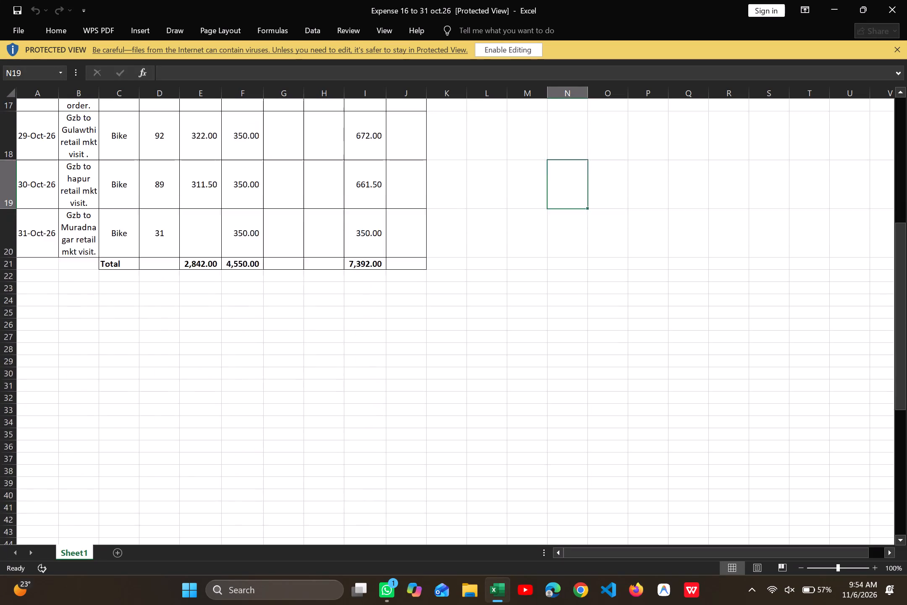
{"action": "scroll", "coordinate": [421, 344], "scroll_direction": "up", "scroll_amount": 1}
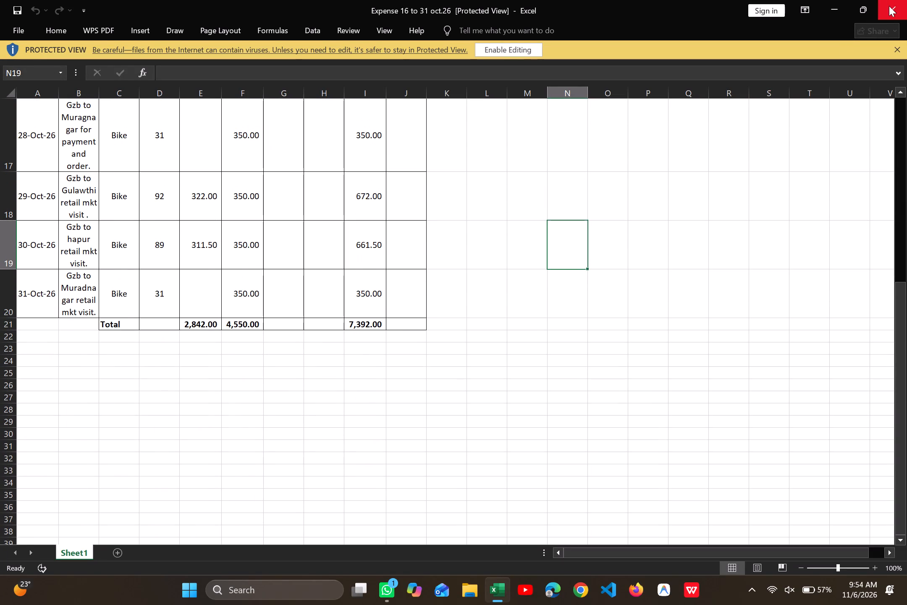